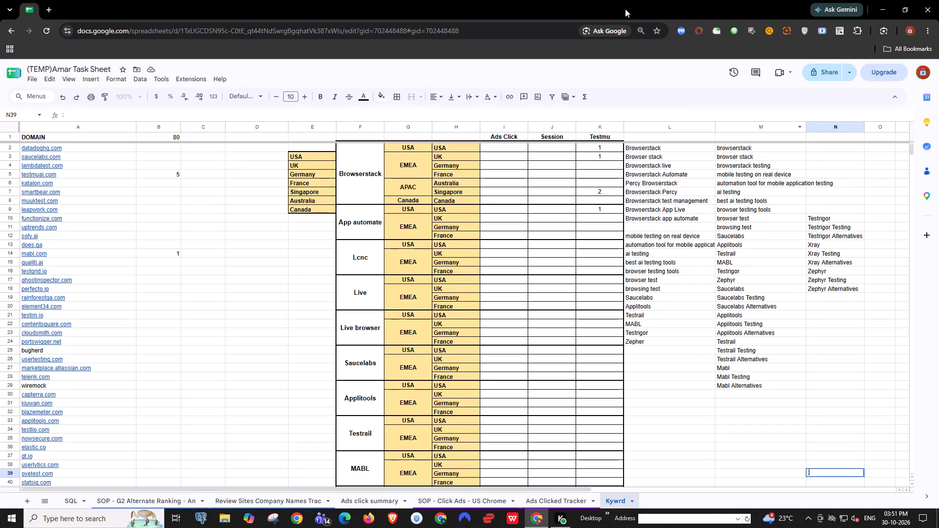
# Commit the open entry in cell N39 and select the empty cell M47 below the keyword list.
pyautogui.scroll(3, 621, 0)
pyautogui.scroll(-4, 171, 220)
pyautogui.click(740, 347)
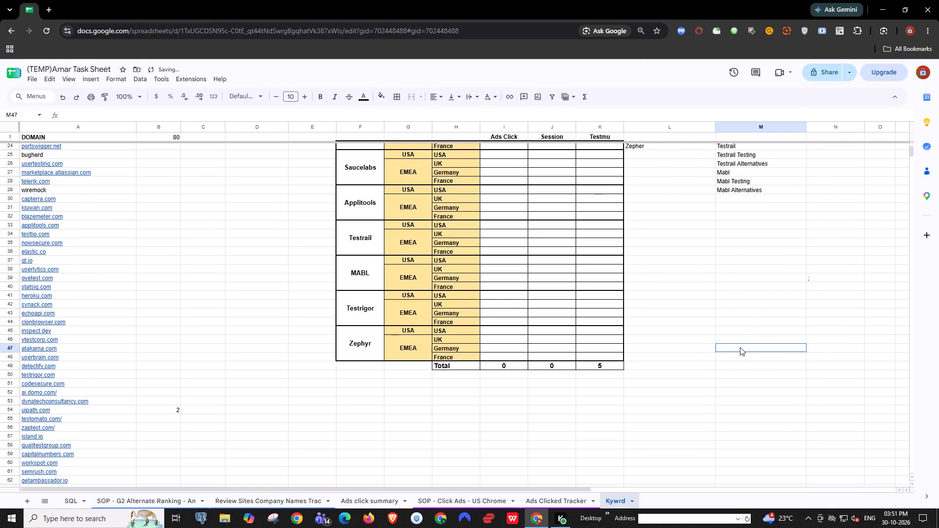
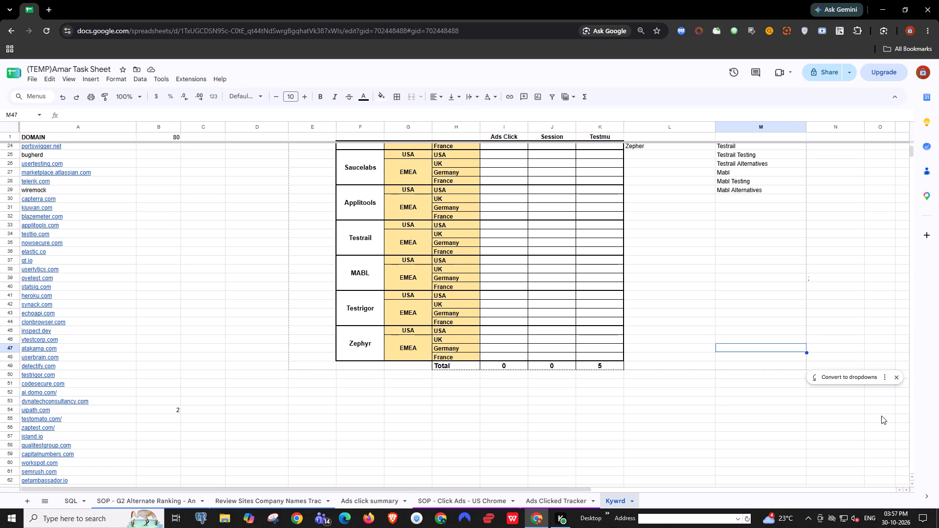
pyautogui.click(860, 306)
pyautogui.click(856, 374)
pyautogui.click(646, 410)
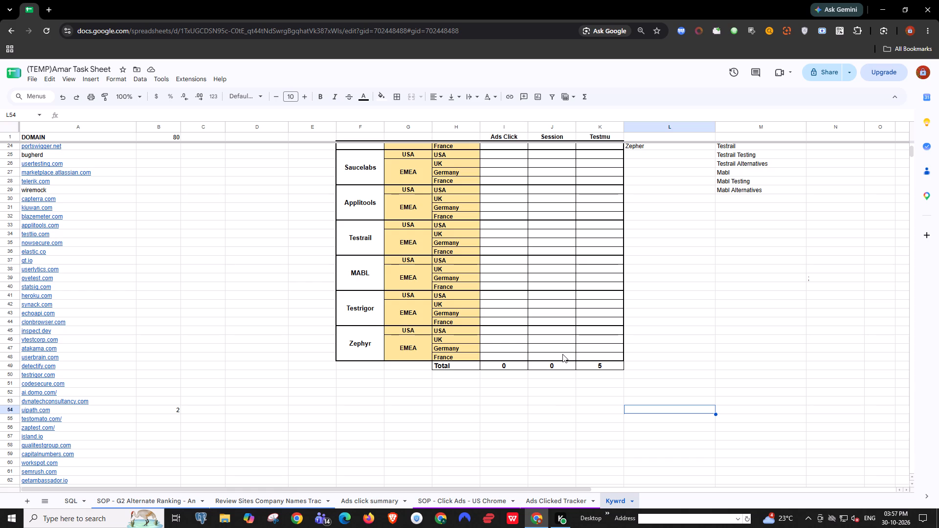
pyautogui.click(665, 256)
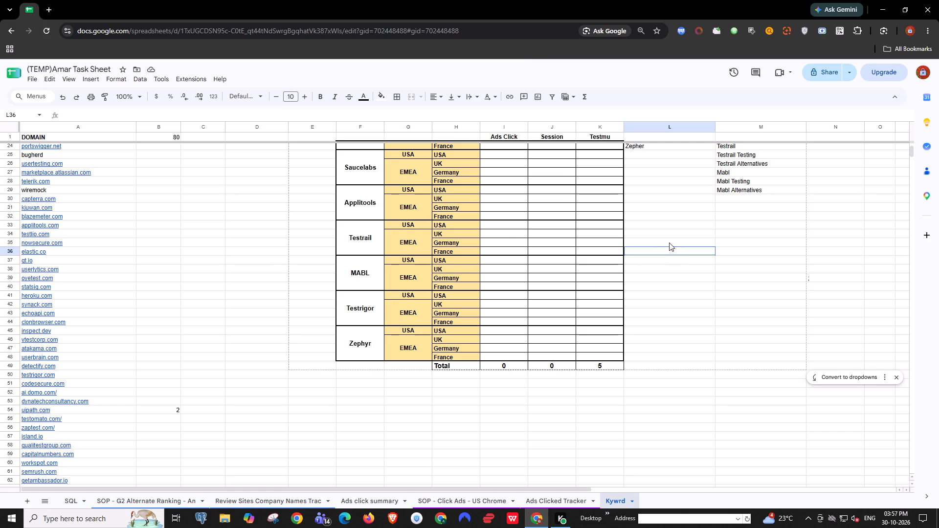
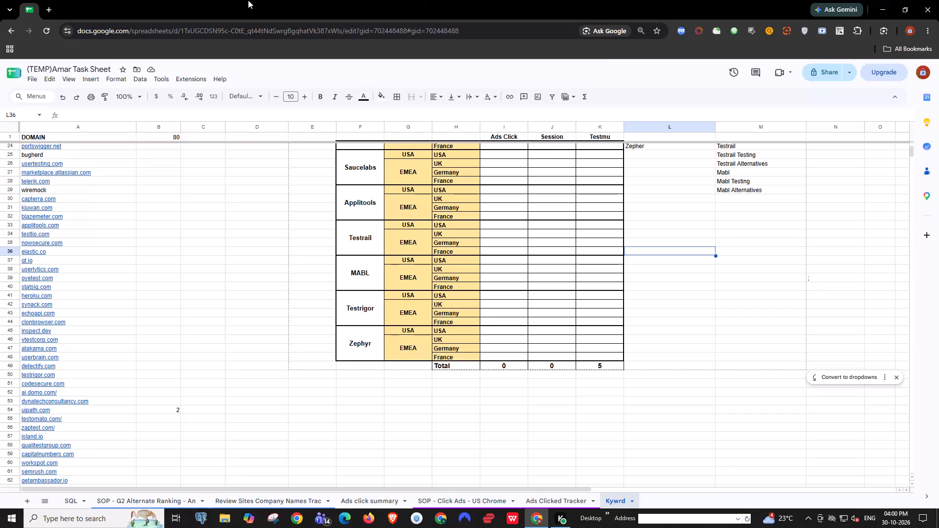
# Search Google for the word "mentioned" in a new browser tab.
pyautogui.click(47, 0)
pyautogui.write('ment')
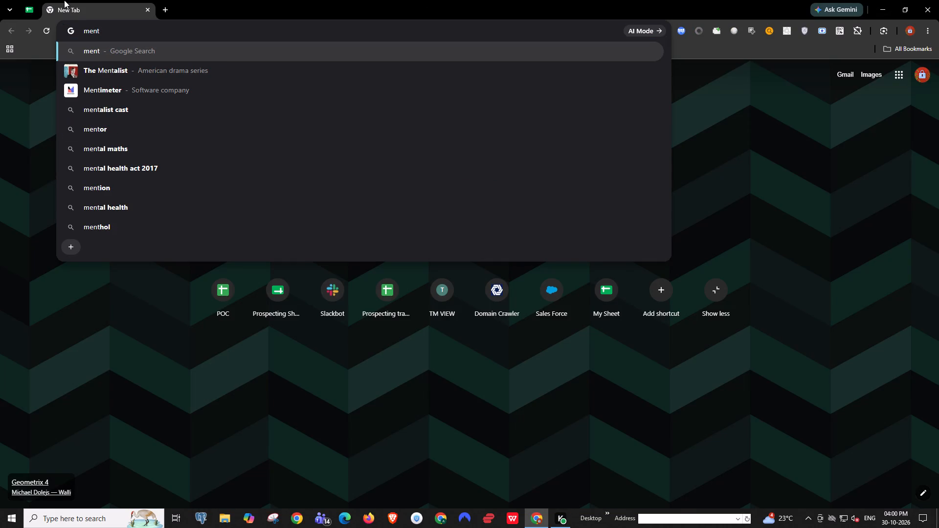
pyautogui.write('ioned')
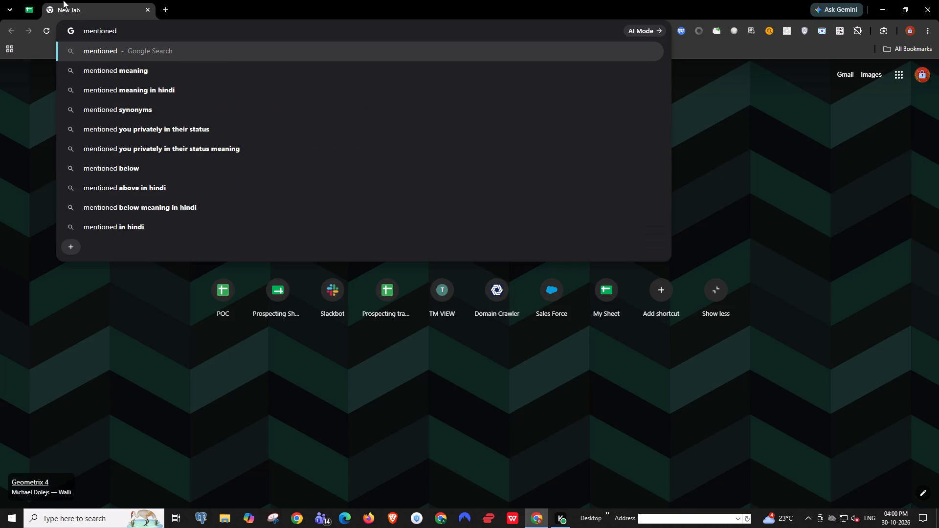
pyautogui.click(94, 51)
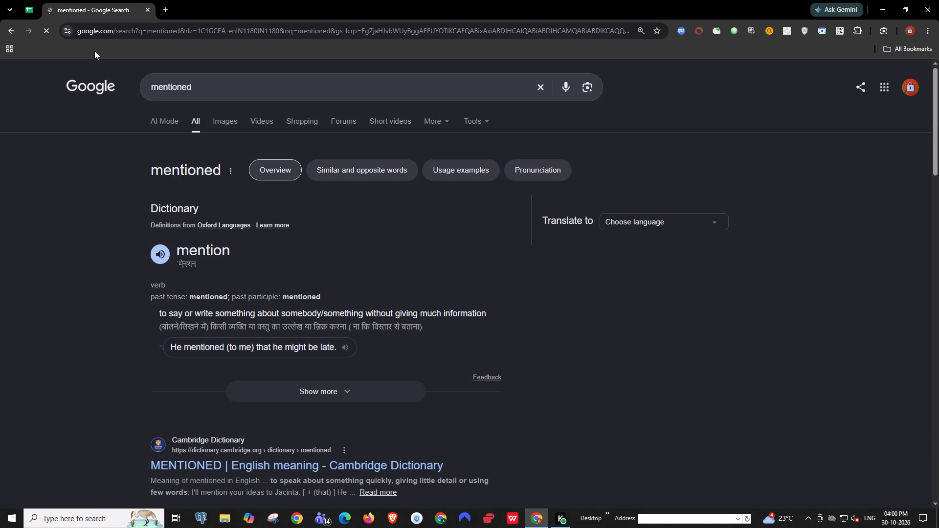
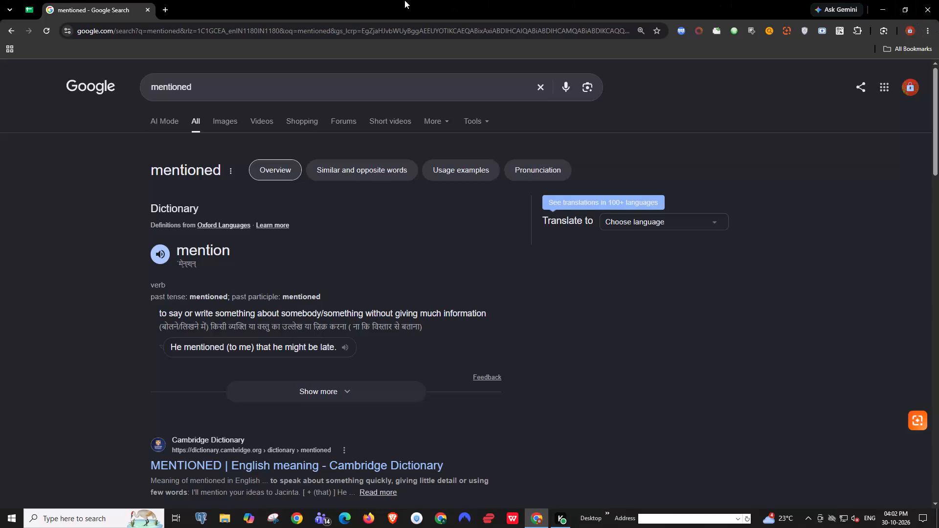
# Close the Google search results for "mentioned" and return to the task spreadsheet.
pyautogui.middleClick(96, 11)
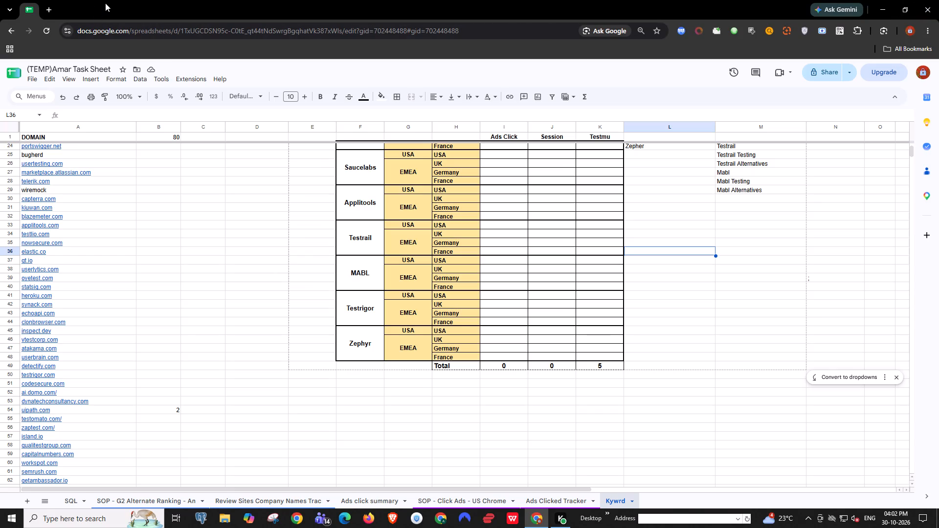
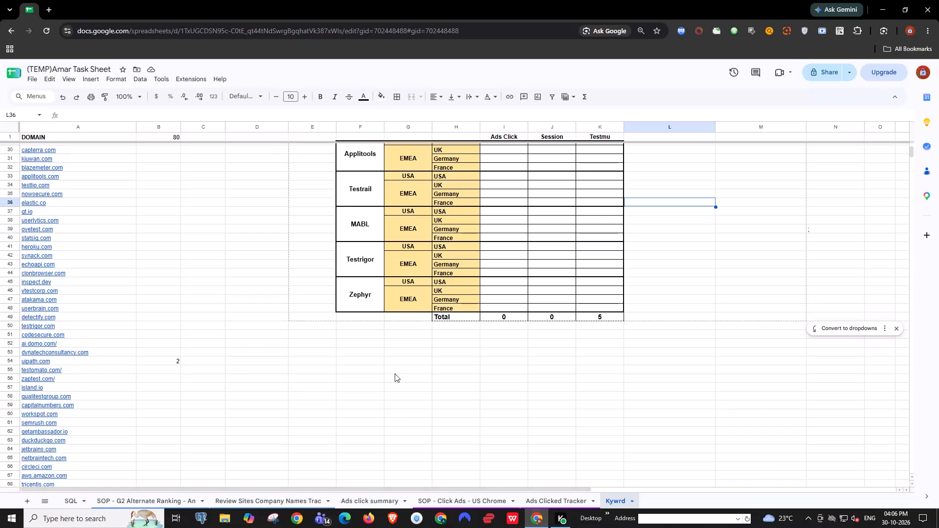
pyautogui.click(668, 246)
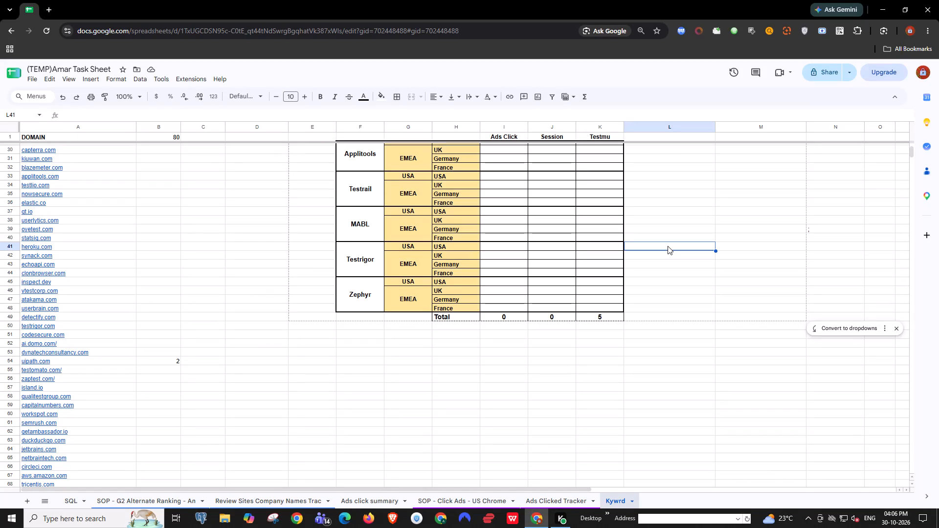
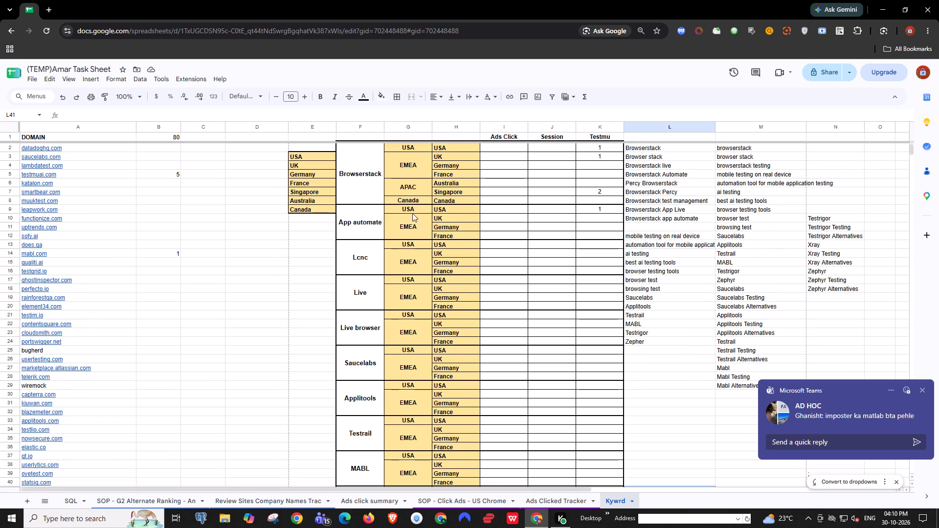
# Fill in the Browserstack group's Testmu counts: Canada 4, Germany 2, Australia 1 and France 2.
pyautogui.click(596, 199)
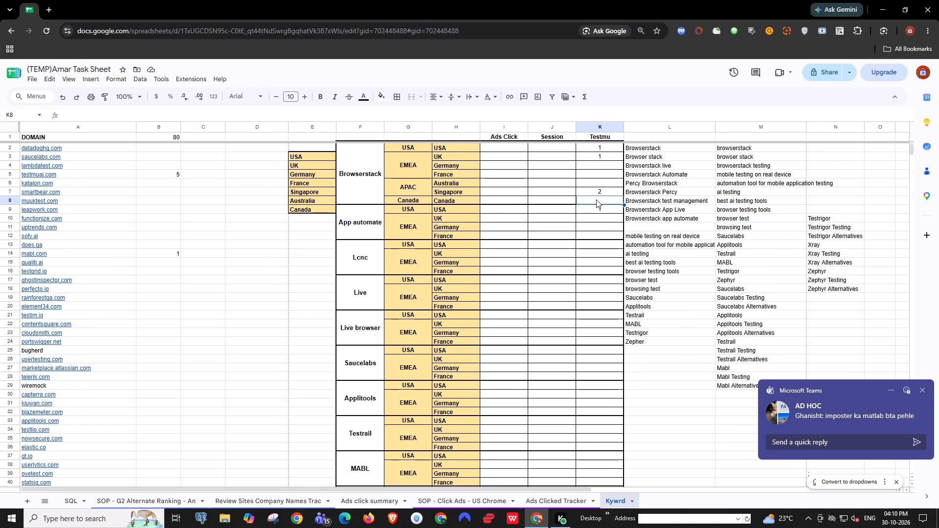
pyautogui.press('4')
pyautogui.press('Return')
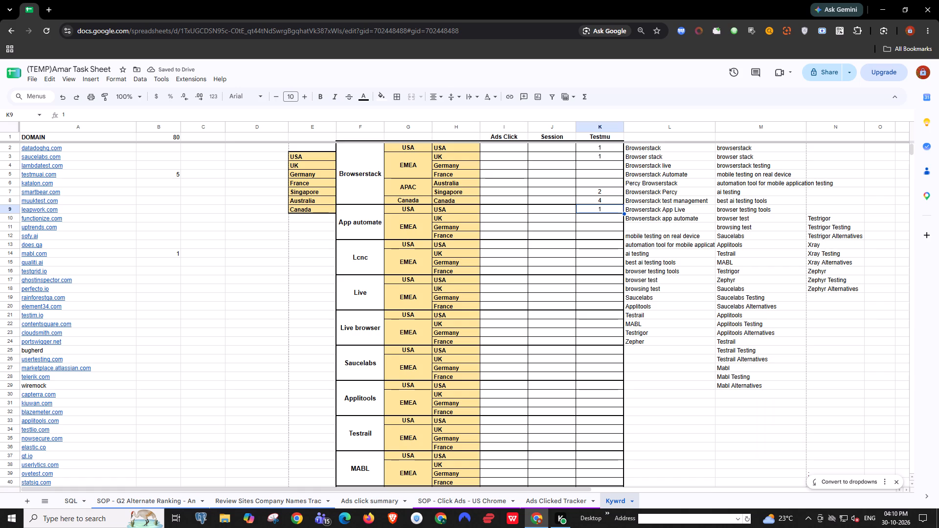
pyautogui.click(607, 234)
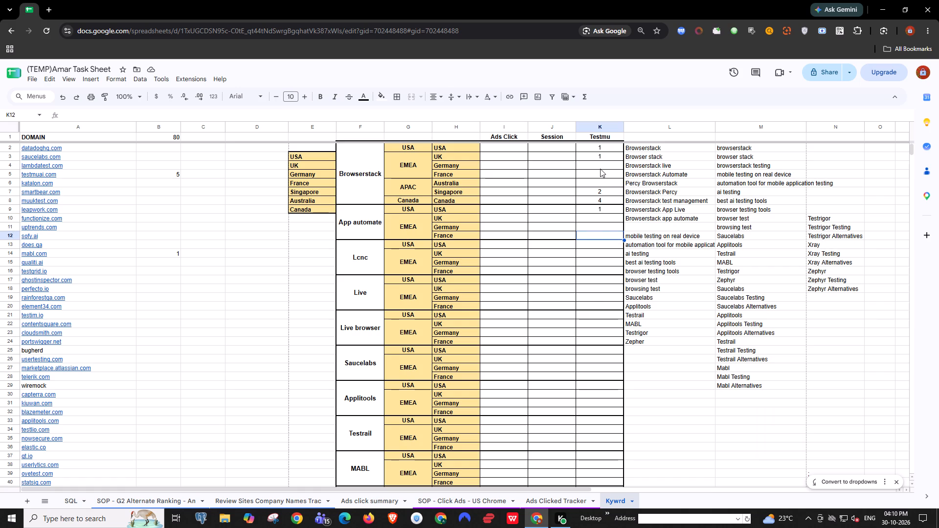
pyautogui.click(600, 168)
pyautogui.press('2')
pyautogui.press('Return')
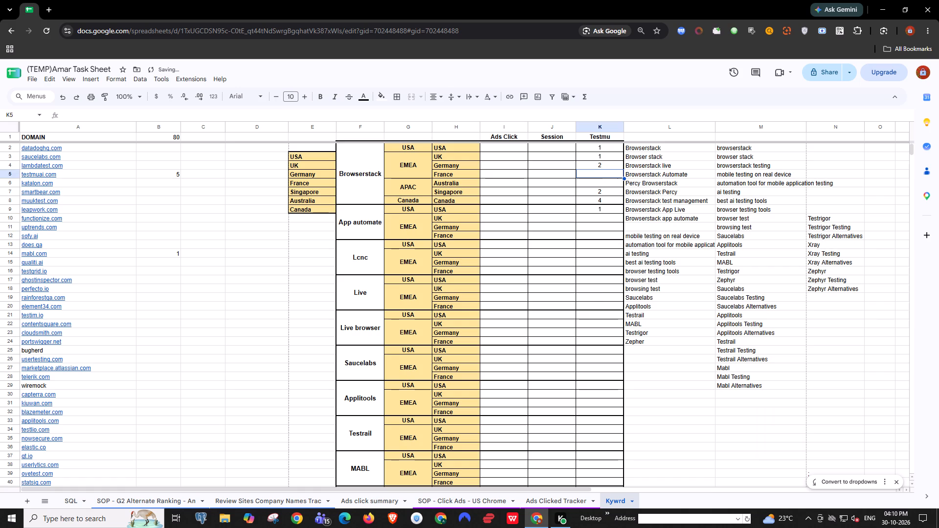
pyautogui.press('1')
pyautogui.press('BackSpace')
pyautogui.press('Return')
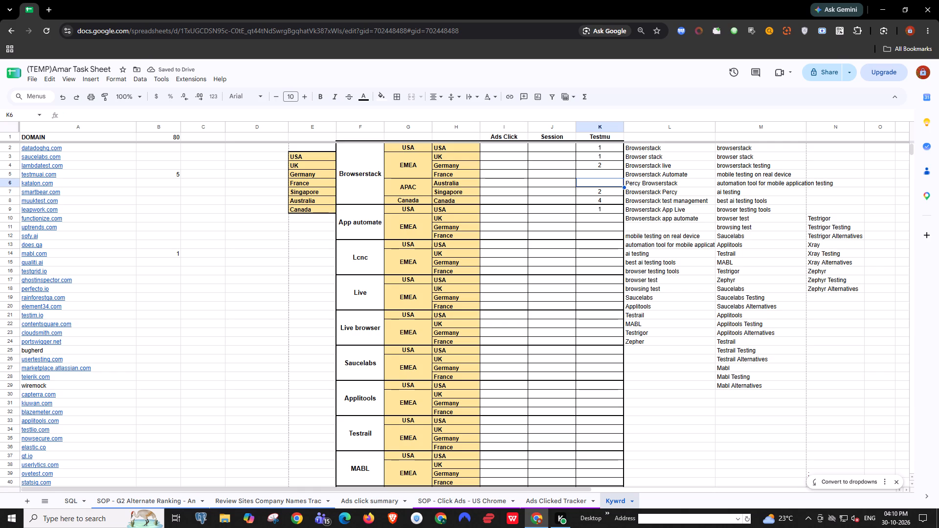
pyautogui.press('1')
pyautogui.press('Up')
pyautogui.press('2')
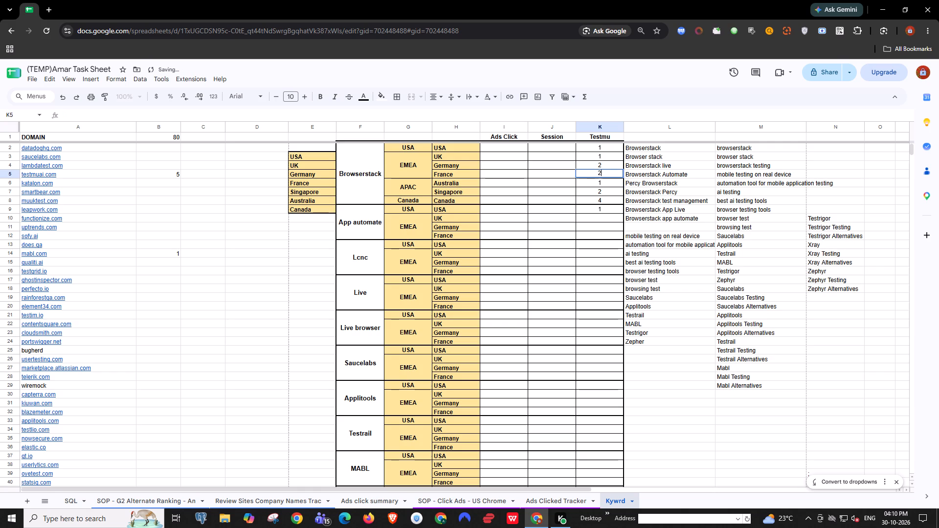
pyautogui.press('Return')
# Check the sum of the Browserstack group's Testmu counts from USA through Canada.
pyautogui.scroll(1, 600, 168)
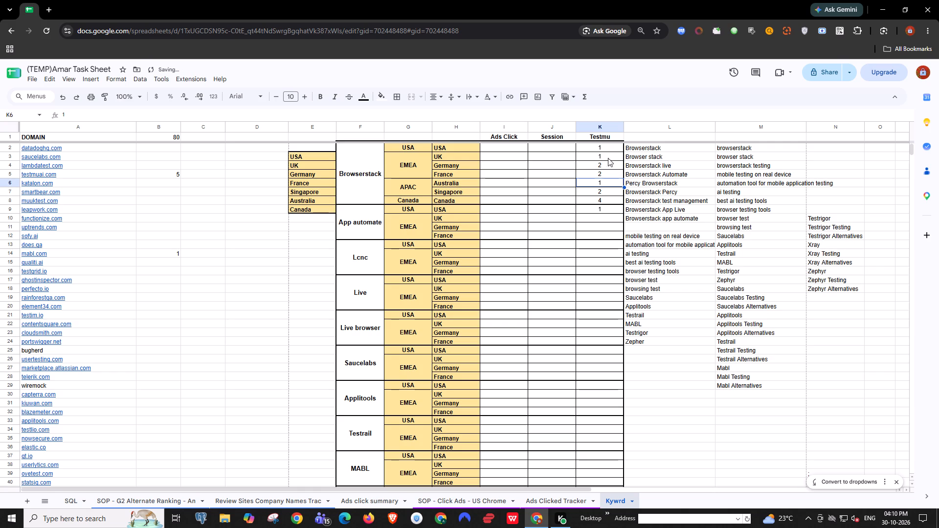
pyautogui.moveTo(607, 149); pyautogui.dragTo(605, 200)
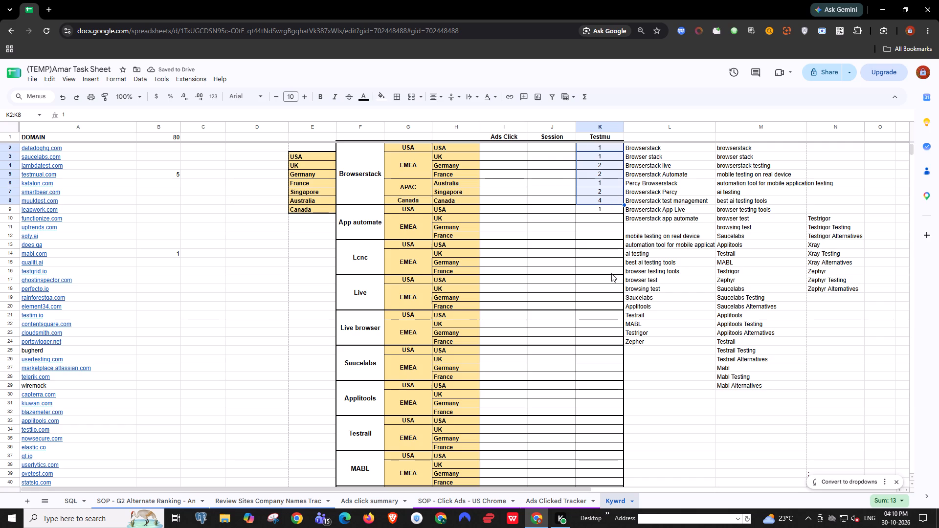
# Revise the Browserstack group's Testmu counts to 3 for France, 4 for UK and 3 for USA.
pyautogui.click(610, 169)
pyautogui.click(611, 175)
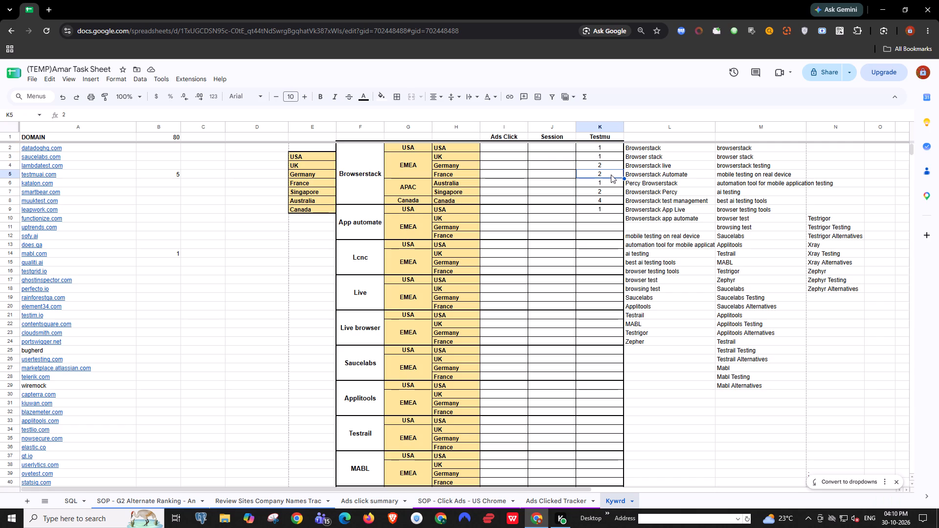
pyautogui.press('3')
pyautogui.press('Return')
pyautogui.press('Up')
pyautogui.press('Up')
pyautogui.press('Up')
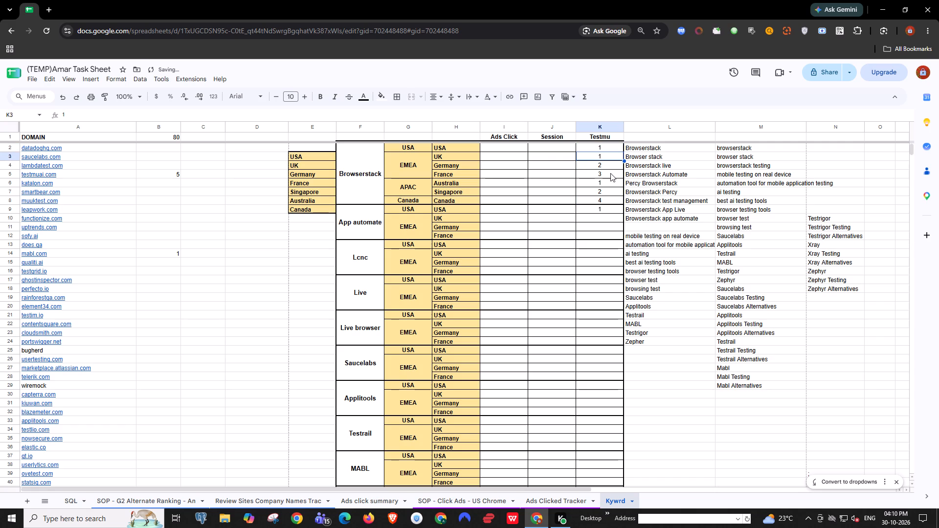
pyautogui.press('4')
pyautogui.press('Up')
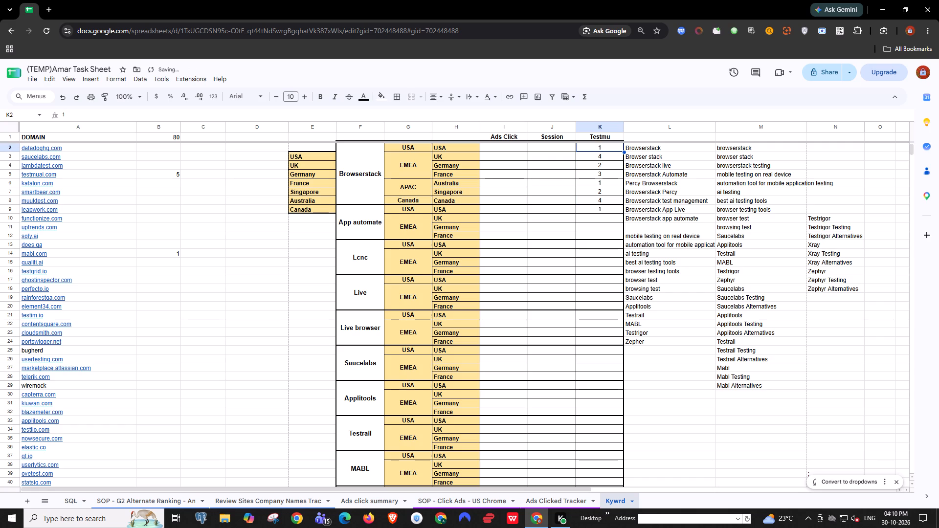
pyautogui.click(604, 148)
pyautogui.press('3')
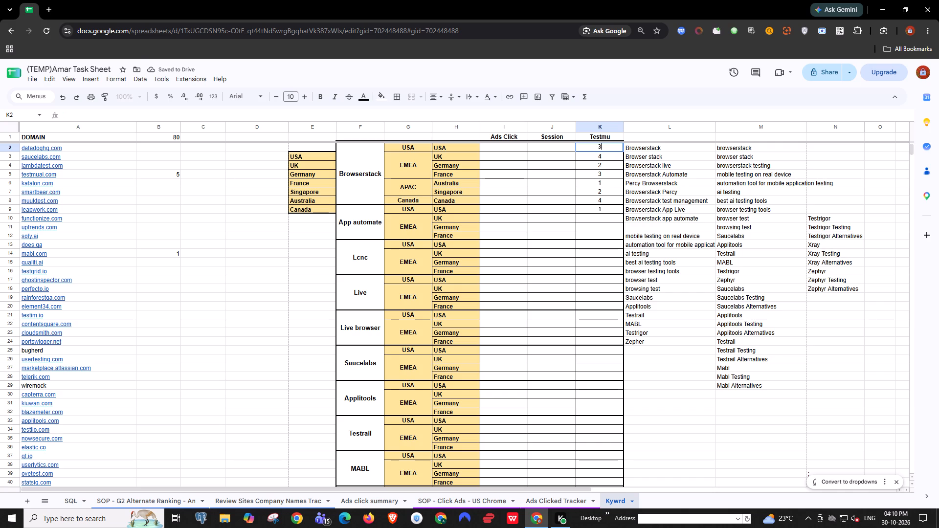
pyautogui.press('Return')
# Recheck the sum of the Browserstack group's Testmu counts from USA through Canada.
pyautogui.moveTo(609, 145); pyautogui.dragTo(607, 188)
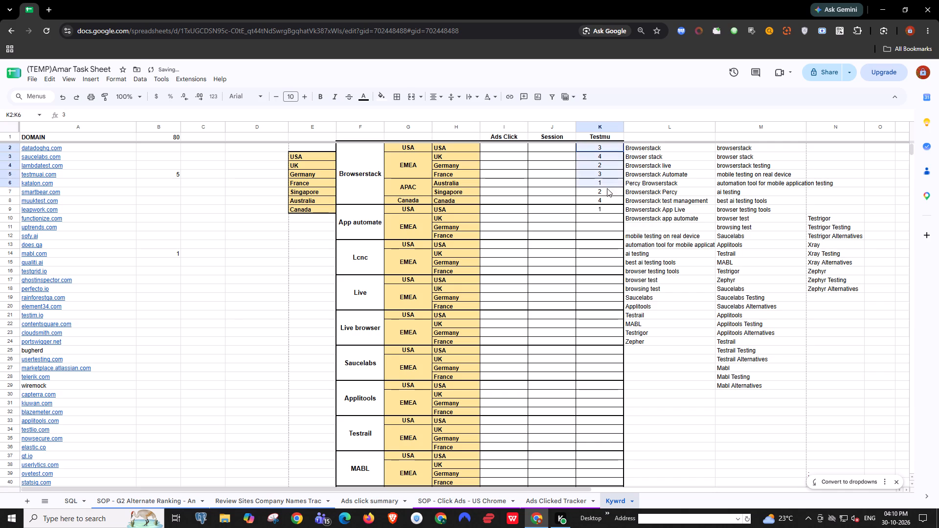
pyautogui.moveTo(607, 188); pyautogui.dragTo(606, 199)
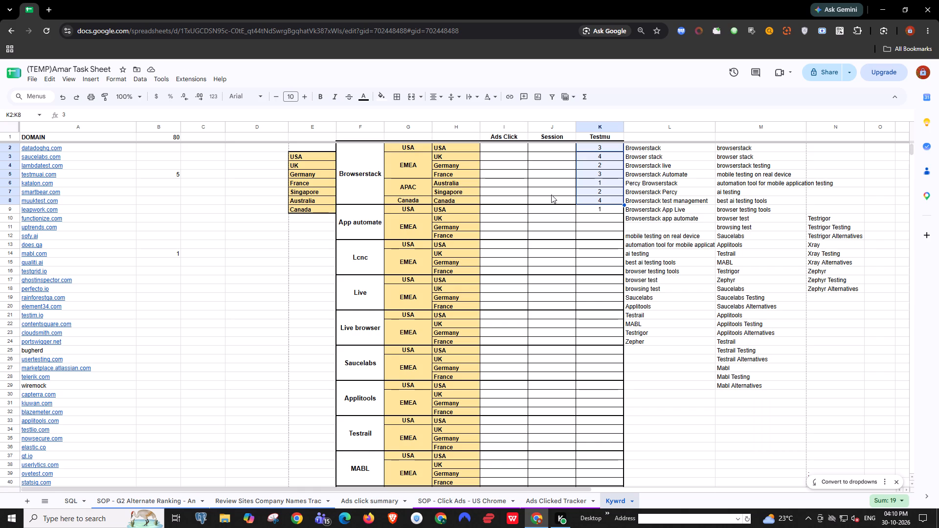
pyautogui.click(315, 237)
# Dismiss the suggestion to convert cells to dropdowns.
pyautogui.scroll(-2, 751, 406)
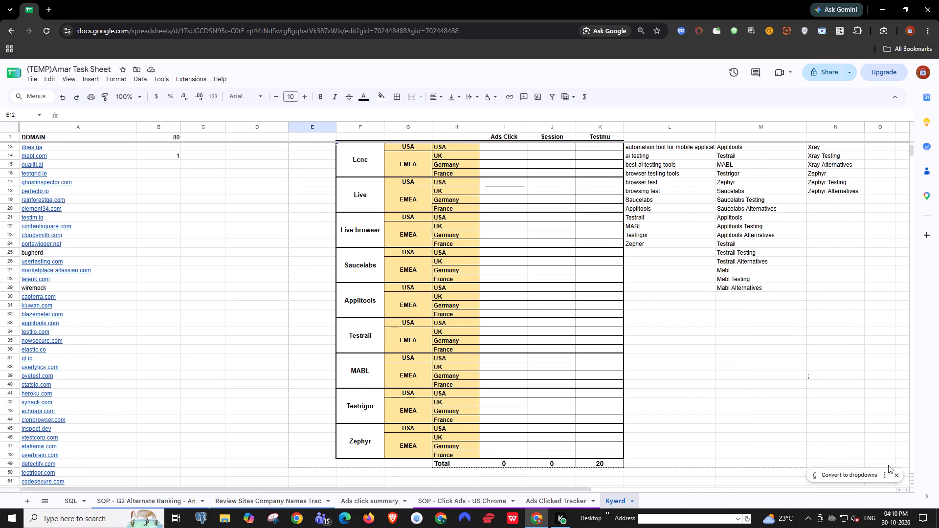
pyautogui.click(895, 476)
pyautogui.click(706, 434)
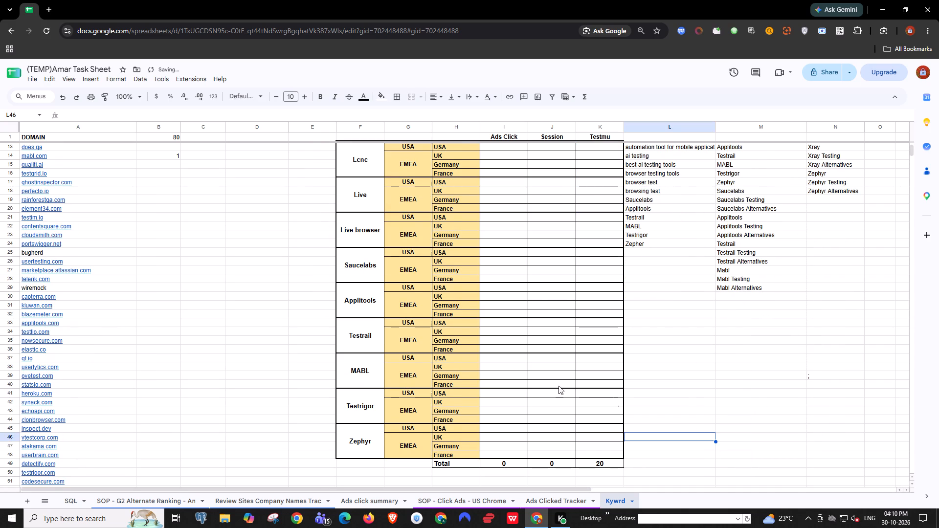
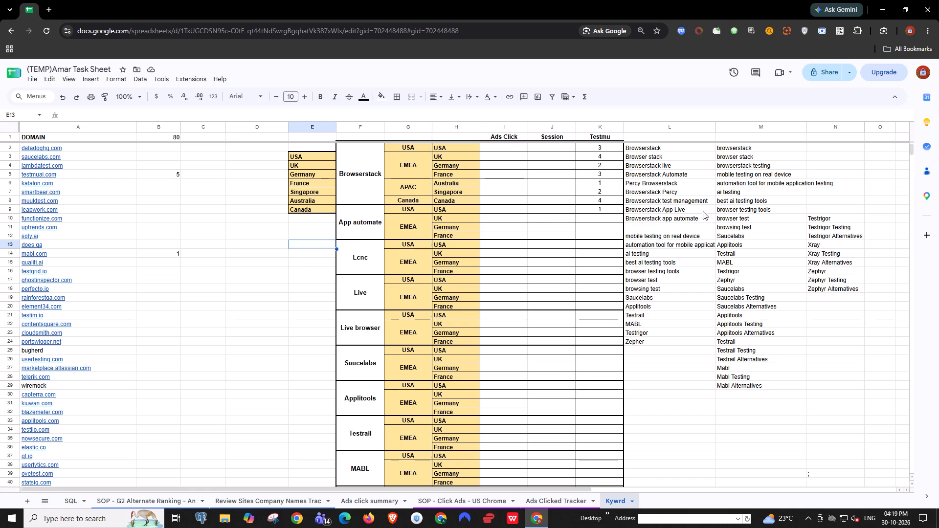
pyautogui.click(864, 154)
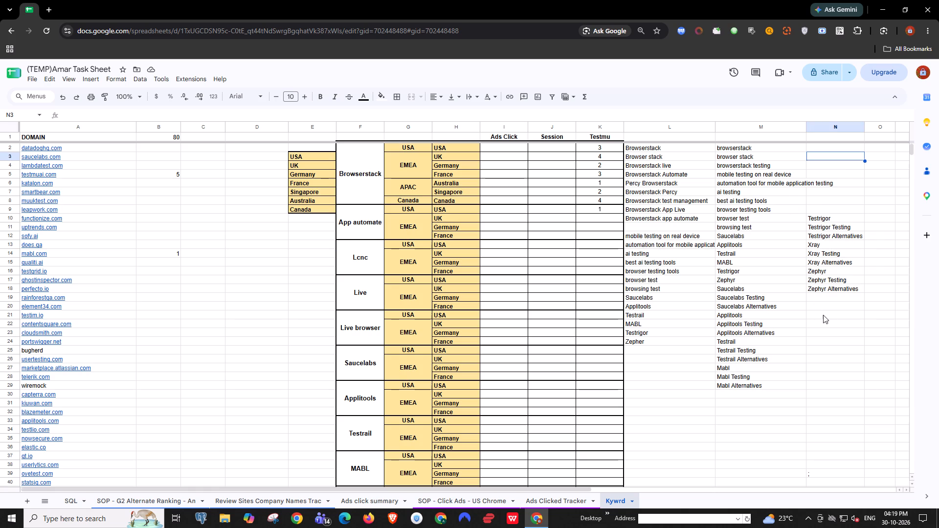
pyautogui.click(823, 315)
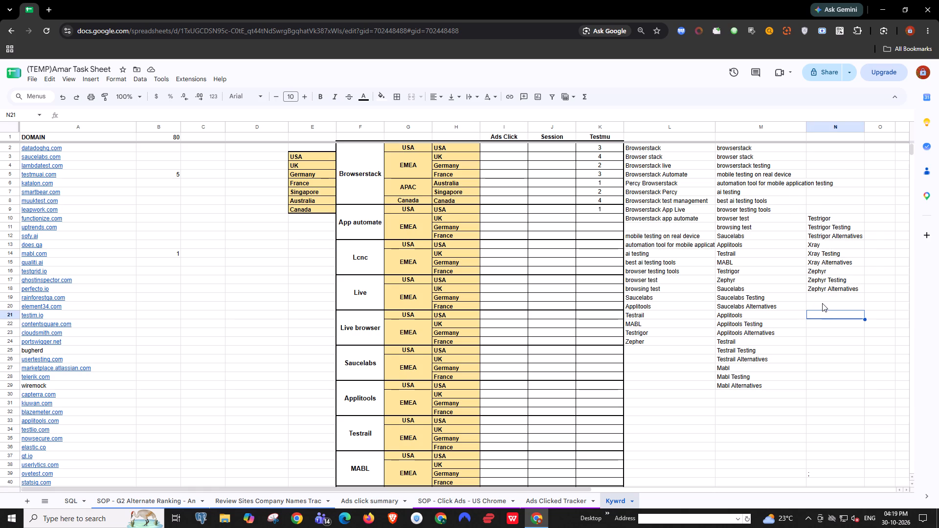
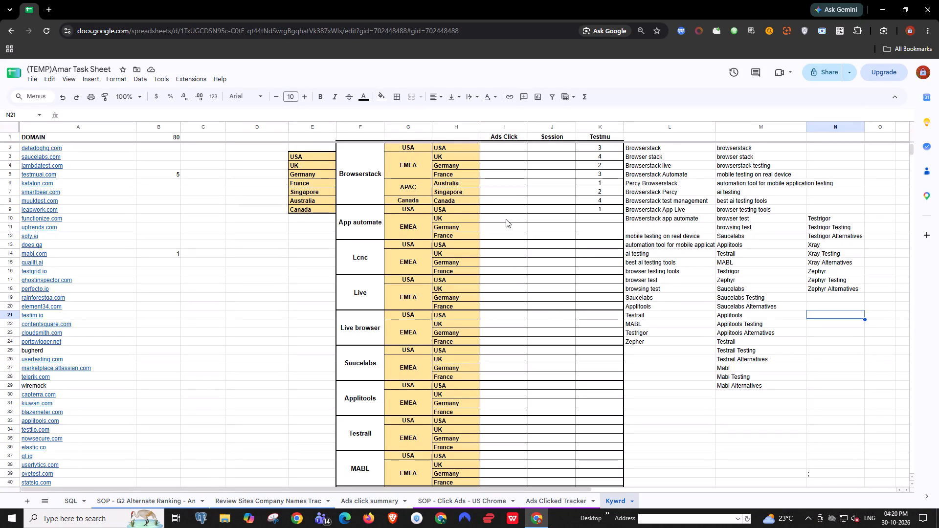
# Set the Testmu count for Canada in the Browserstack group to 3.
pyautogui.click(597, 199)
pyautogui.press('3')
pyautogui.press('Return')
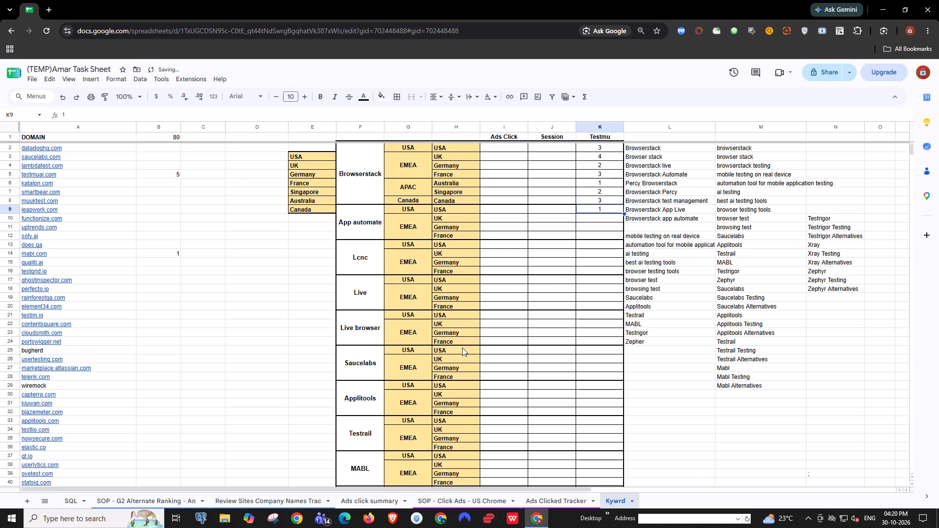
# Check the Testmu column total and set the Browserstack group's Canada count to 4.
pyautogui.scroll(-2, 452, 468)
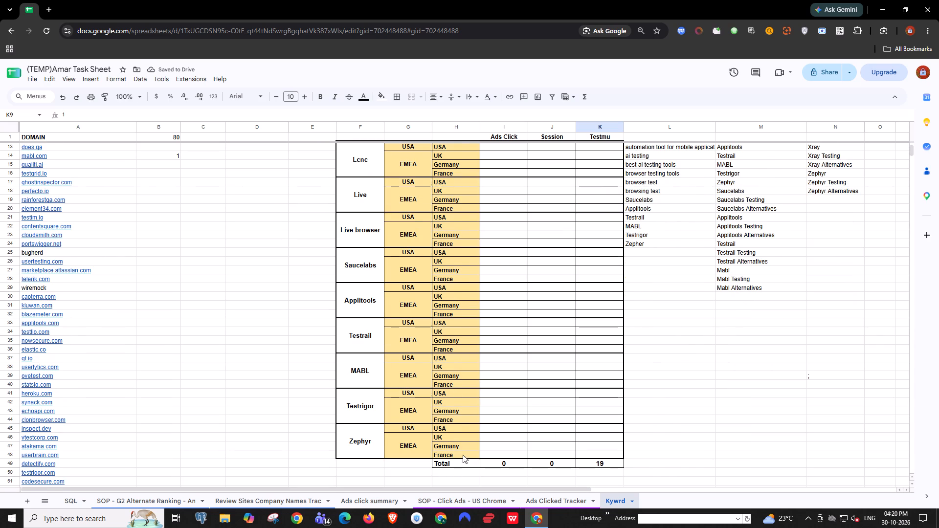
pyautogui.scroll(5, 463, 455)
pyautogui.scroll(2, 457, 320)
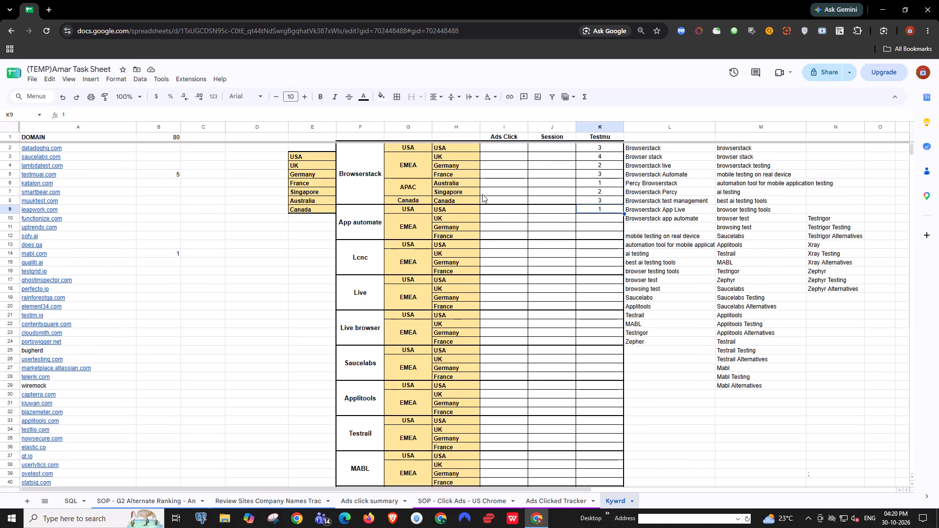
pyautogui.click(471, 201)
pyautogui.click(595, 202)
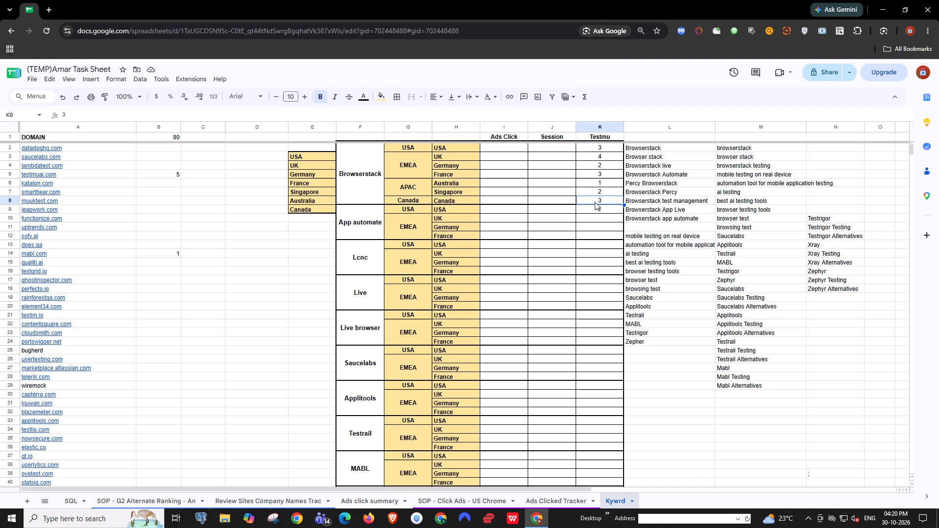
pyautogui.press('4')
pyautogui.press('Return')
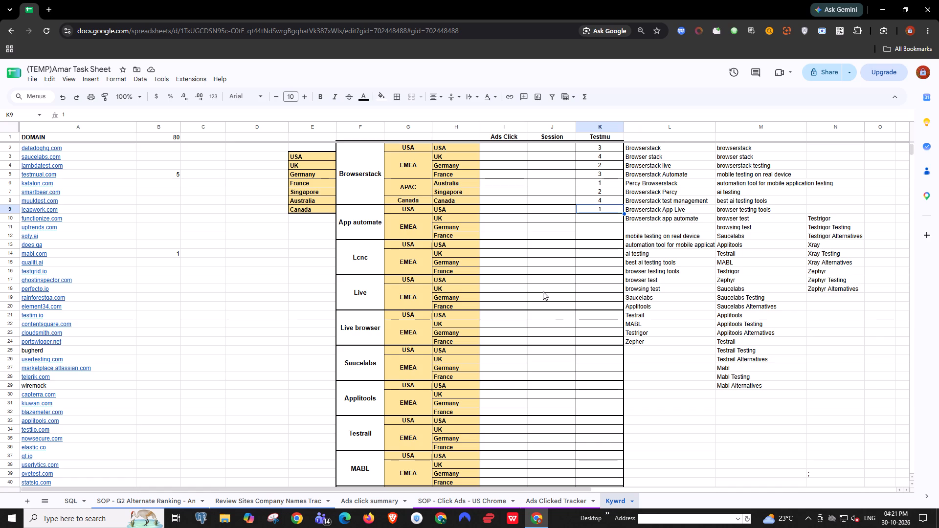
# Check the sum of the Browserstack group's Testmu counts, from USA through Canada.
pyautogui.moveTo(617, 146); pyautogui.dragTo(607, 200)
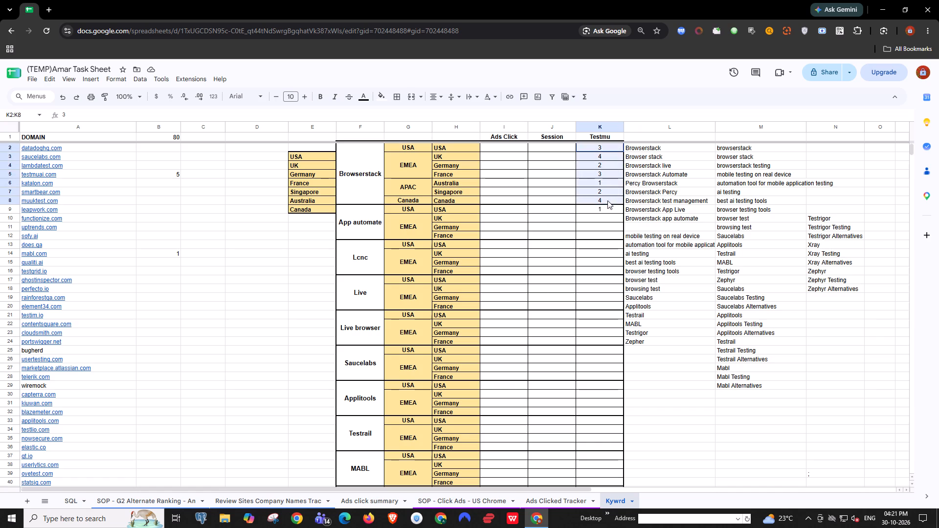
pyautogui.moveTo(607, 200); pyautogui.dragTo(607, 203)
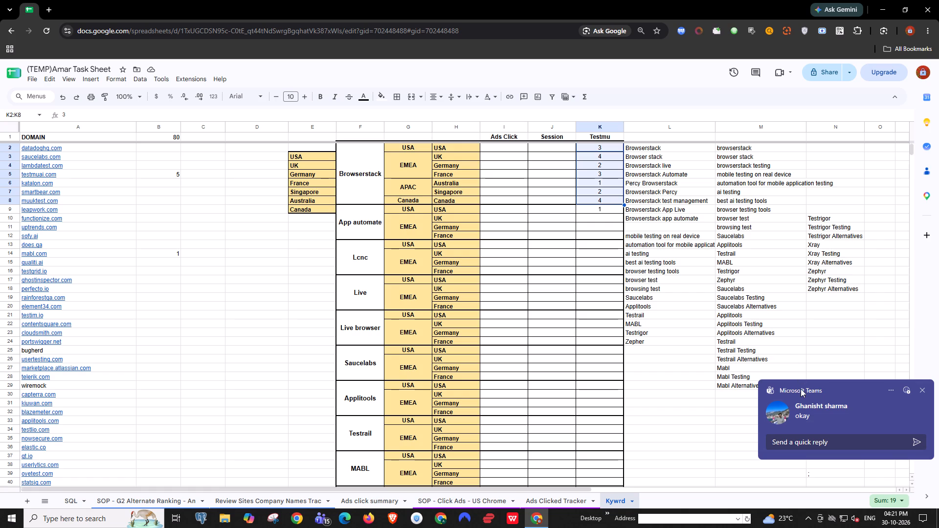
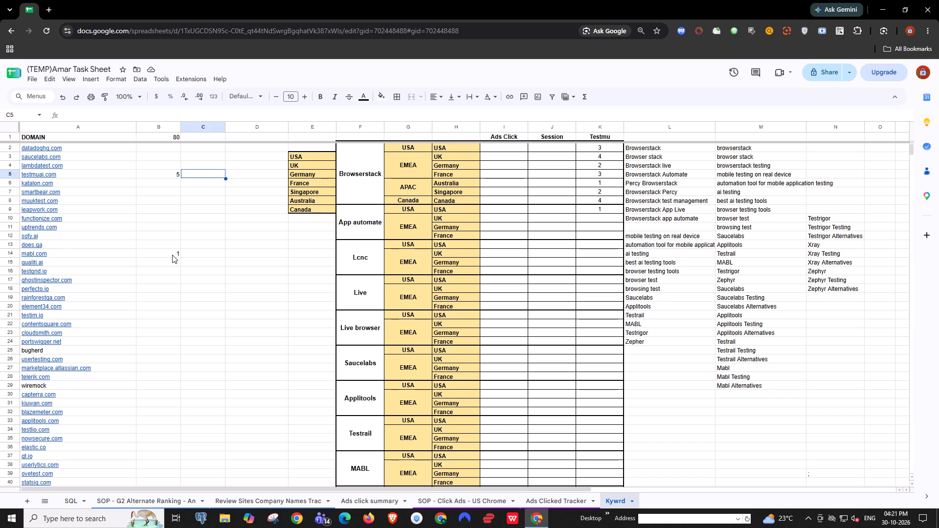
# Enter a Testmu count of 1 for both UK and France in the App automate group, skipping Germany.
pyautogui.scroll(-1, 174, 253)
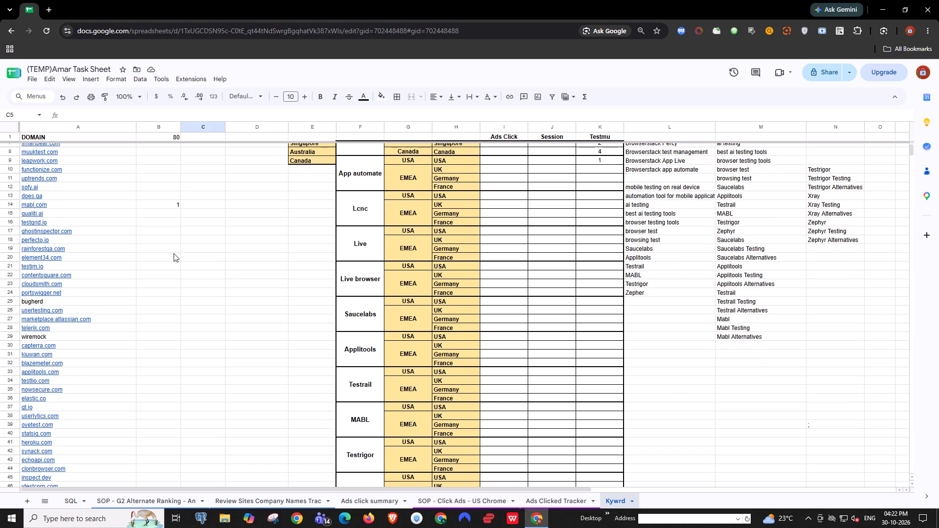
pyautogui.scroll(1, 250, 316)
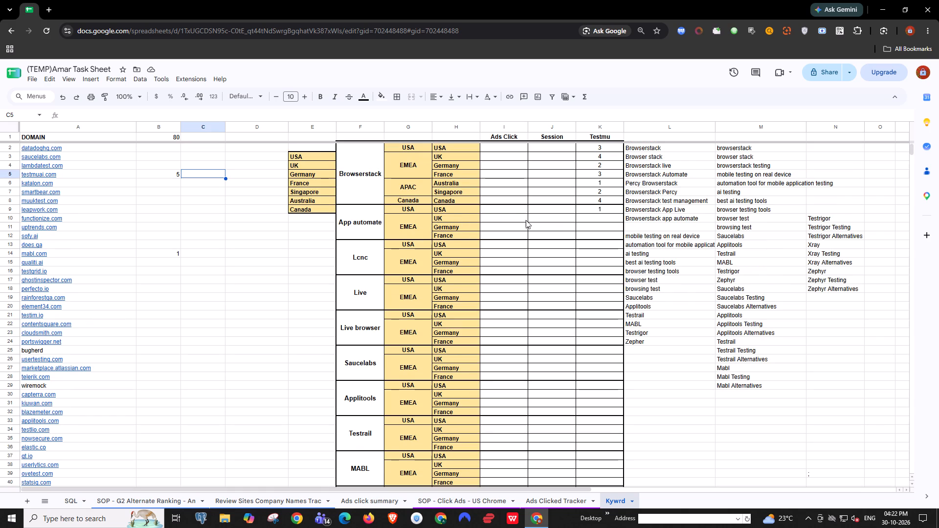
pyautogui.click(588, 218)
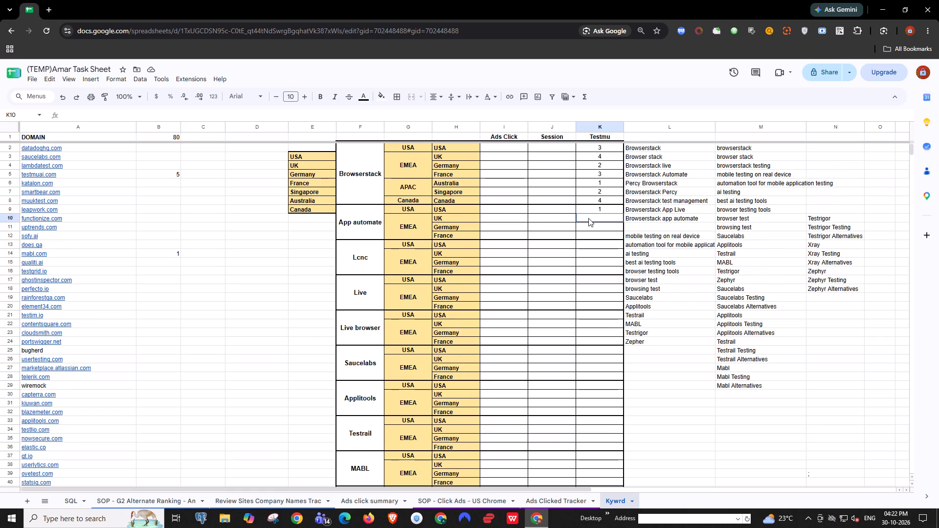
pyautogui.click(596, 219)
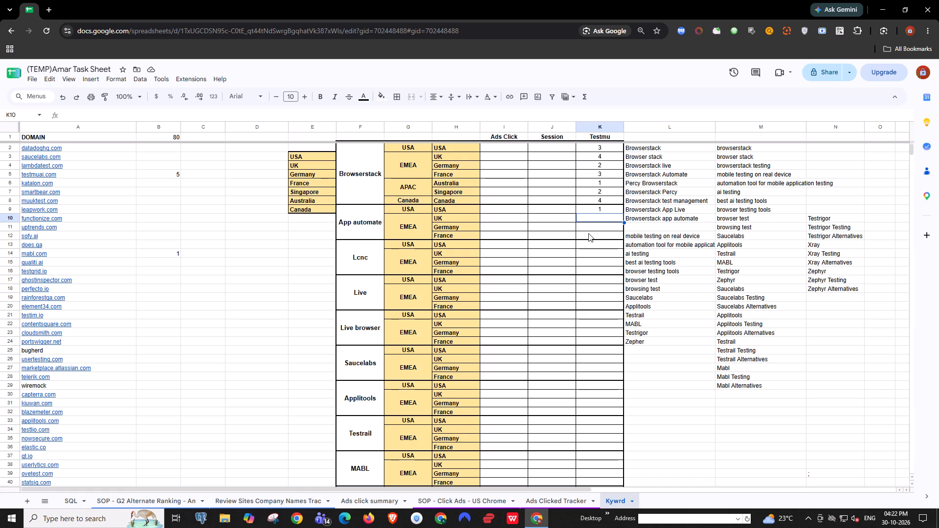
pyautogui.press('1')
pyautogui.press('Down')
pyautogui.press('Down')
pyautogui.press('1')
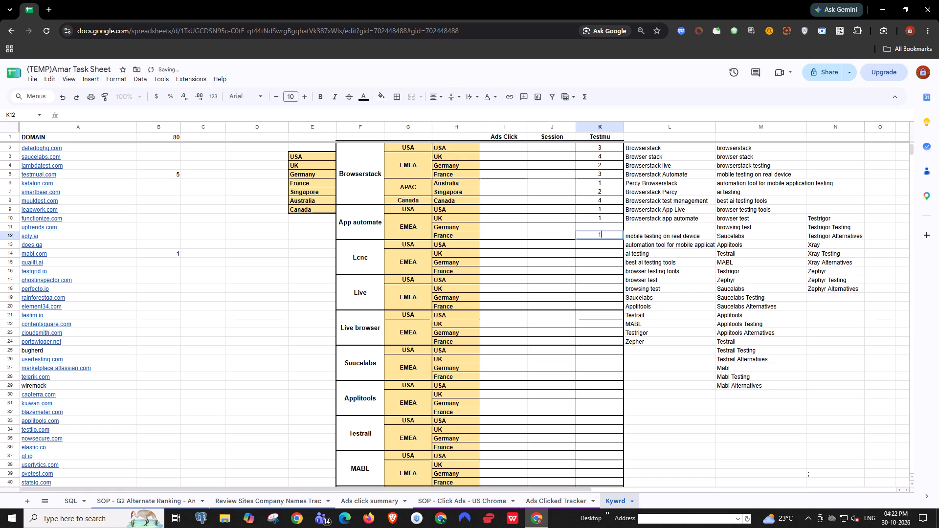
pyautogui.press('Return')
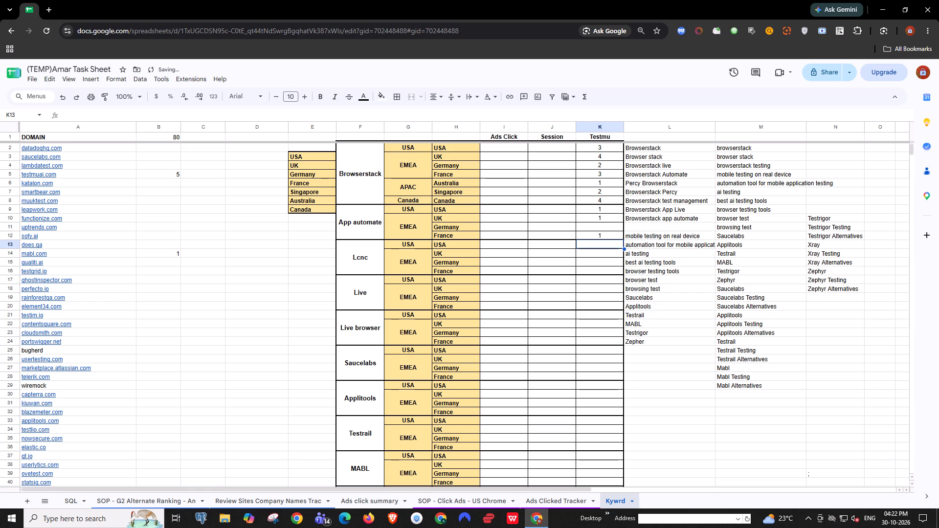
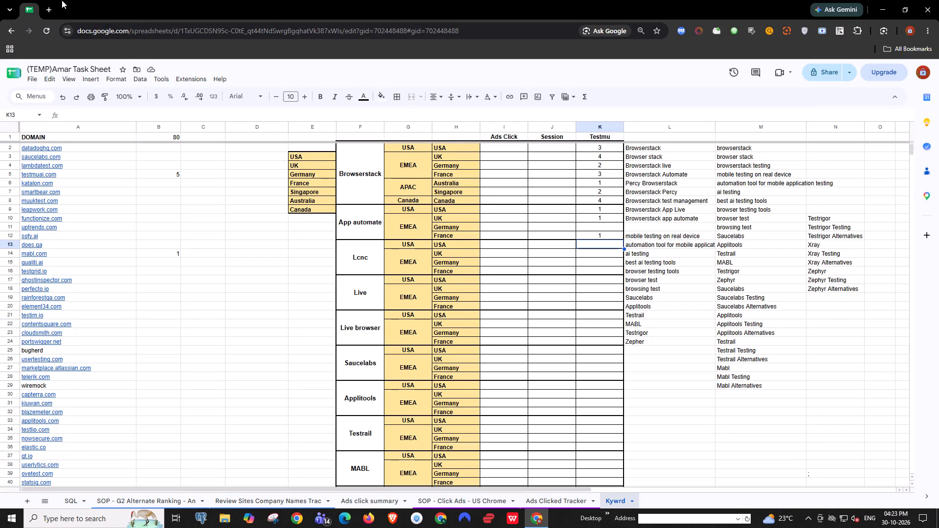
# Enter a Testmu count of 1 for France in the Lcnc group.
pyautogui.click(600, 260)
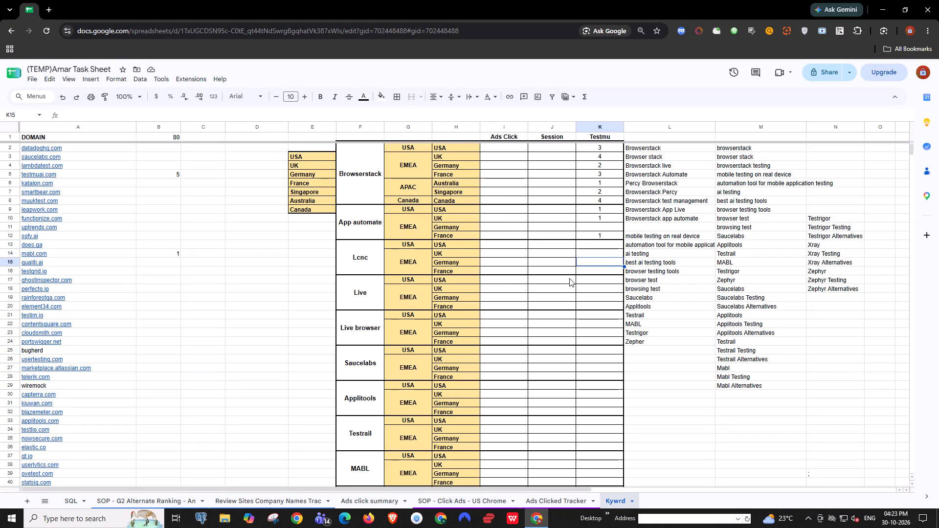
pyautogui.press('Down')
pyautogui.press('Up')
pyautogui.press('Down')
pyautogui.press('1')
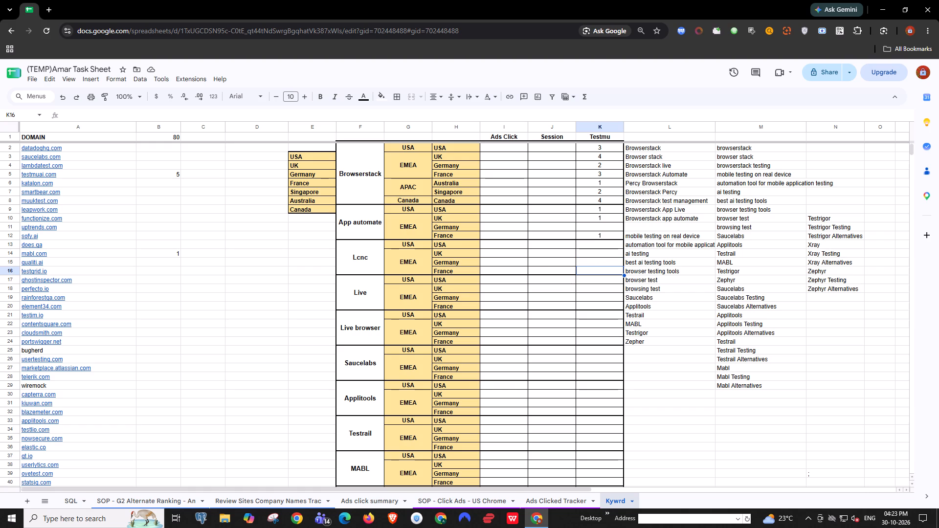
pyautogui.press('Up')
pyautogui.press('Up')
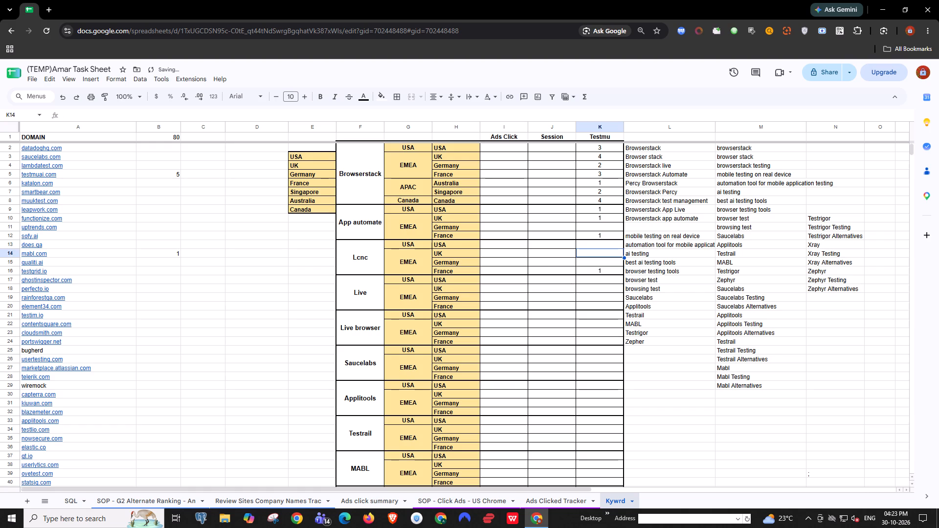
# Enter a Testmu count of 1 for both UK and France in the Live group, skipping Germany.
pyautogui.press('Down')
pyautogui.press('Down')
pyautogui.press('Down')
pyautogui.press('Down')
pyautogui.press('Down')
pyautogui.press('Up')
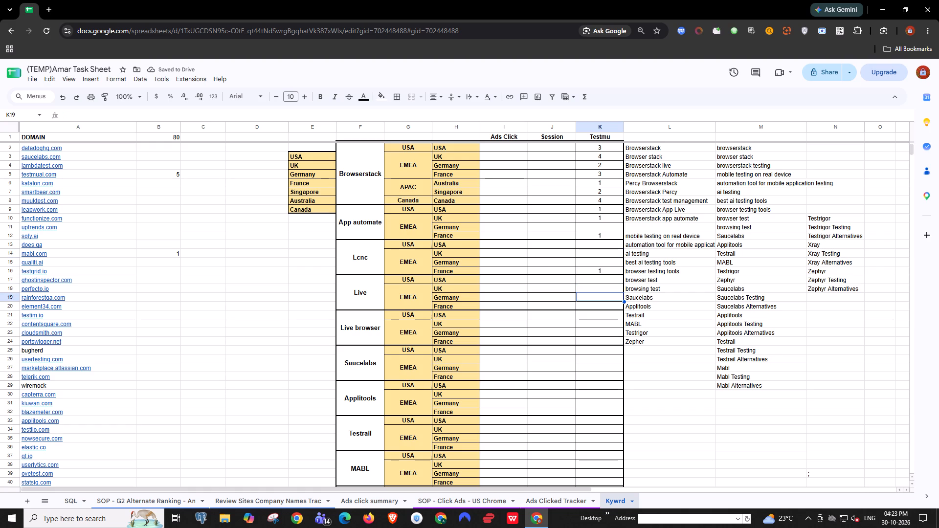
pyautogui.press('1')
pyautogui.press('Down')
pyautogui.press('Down')
pyautogui.press('1')
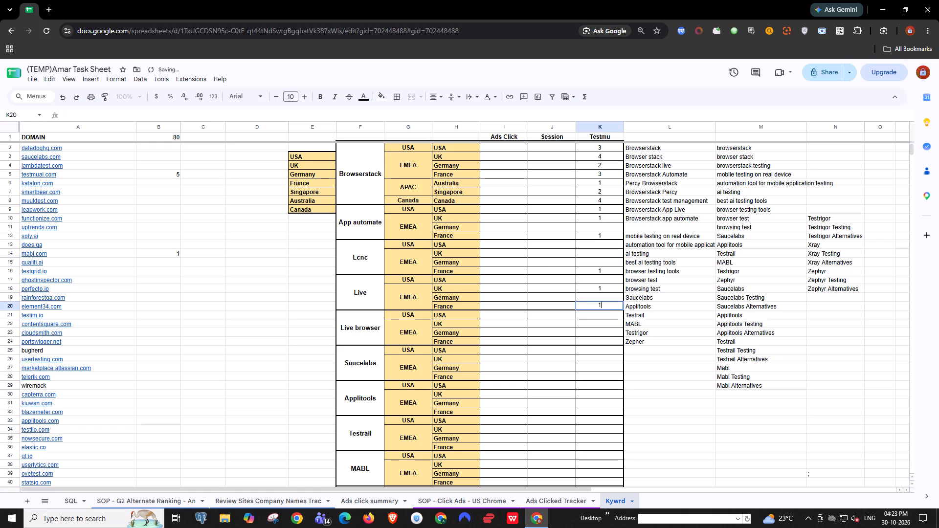
pyautogui.press('Down')
# Enter a Testmu count of 1 for both UK and Germany in the Live browser group.
pyautogui.press('Down')
pyautogui.press('Down')
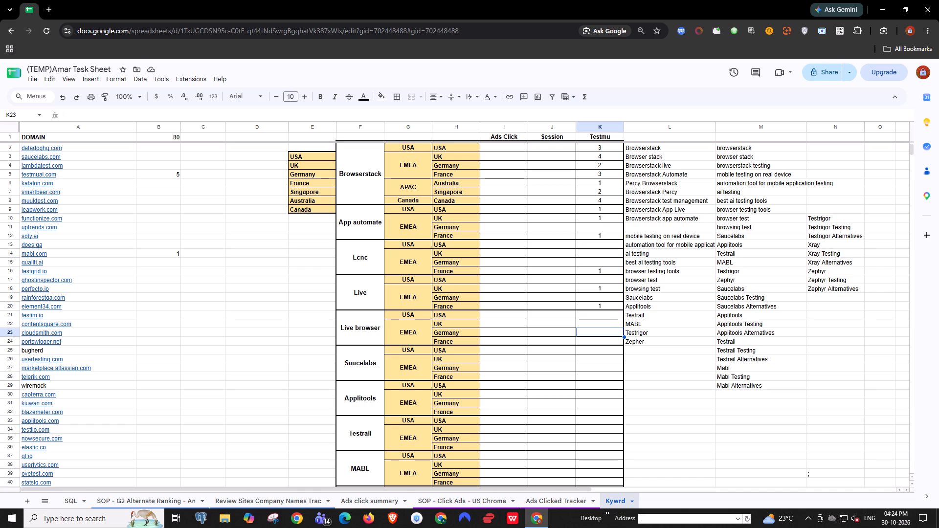
pyautogui.press('Down')
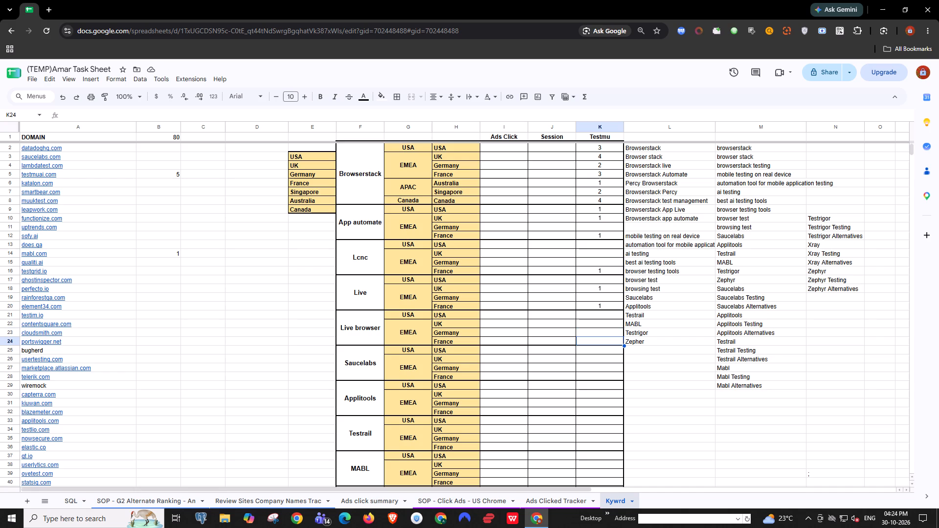
pyautogui.press('Up')
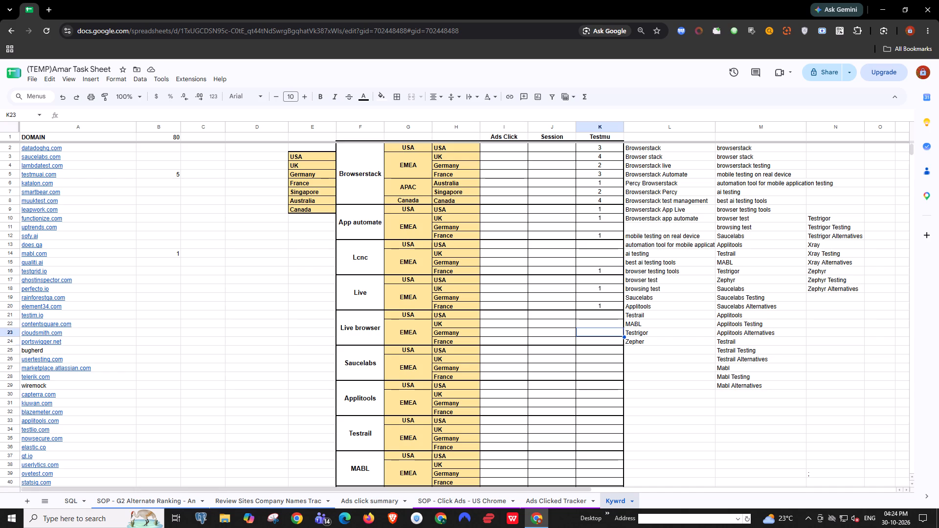
pyautogui.press('Up')
pyautogui.press('1')
pyautogui.press('Down')
pyautogui.press('1')
pyautogui.press('Down')
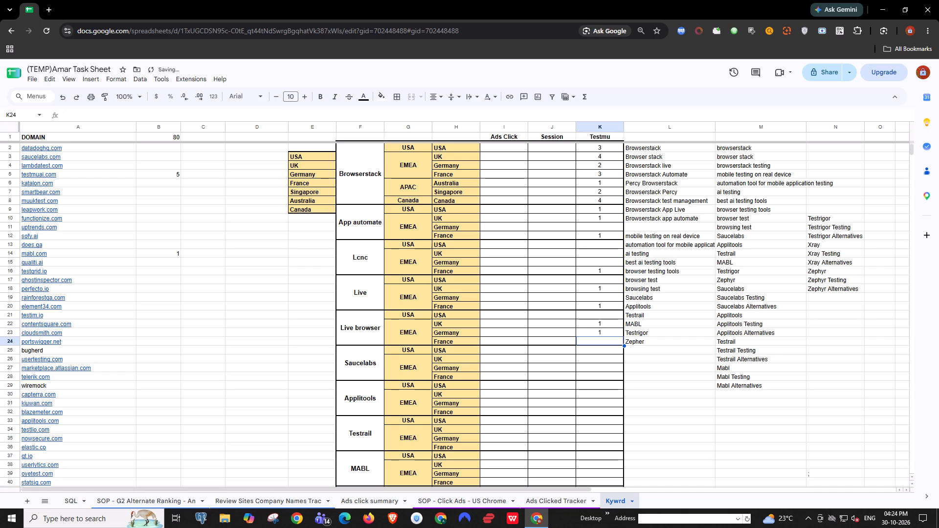
pyautogui.press('Down')
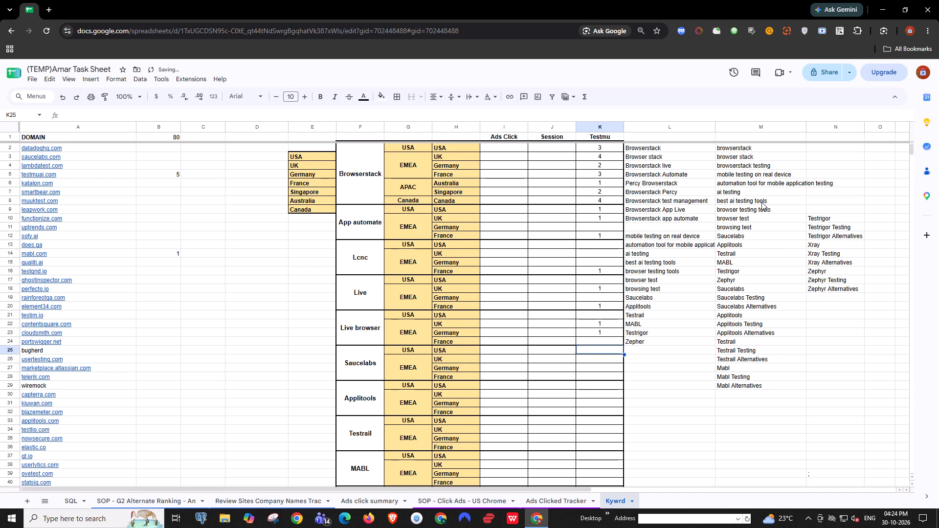
# Enter a Testmu count of 1 for both UK and France in the Applitools group, skipping Germany.
pyautogui.scroll(-3, 675, 399)
pyautogui.scroll(1, 632, 446)
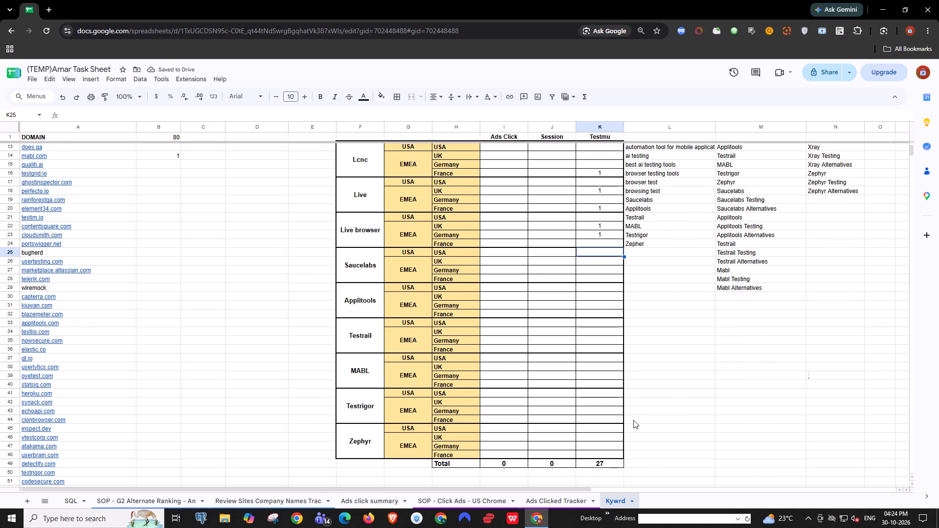
pyautogui.click(594, 298)
pyautogui.press('Down')
pyautogui.press('Up')
pyautogui.press('1')
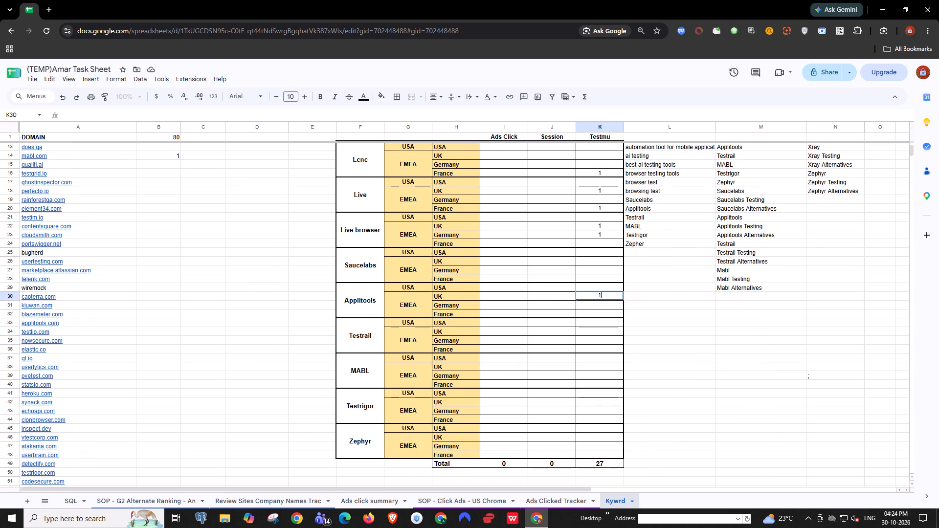
pyautogui.press('Down')
pyautogui.press('Down')
pyautogui.press('1')
pyautogui.press('Down')
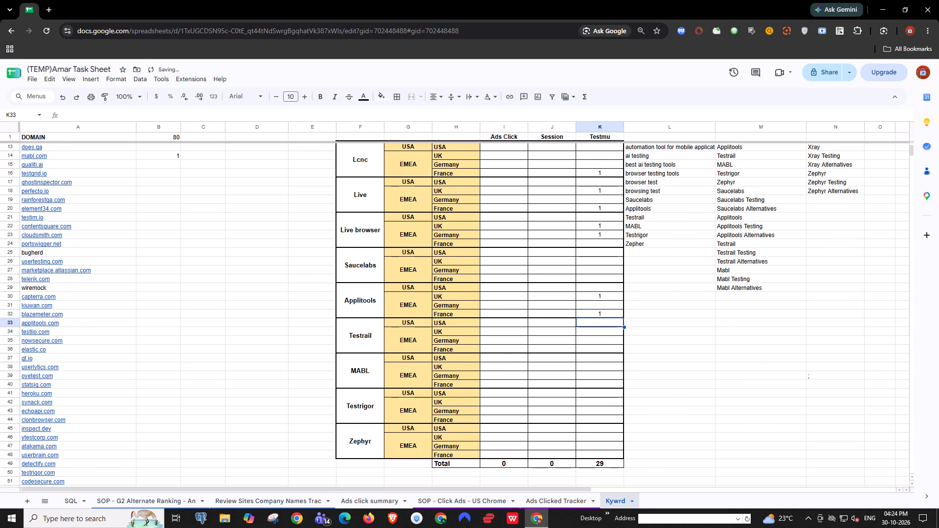
# Enter a Testmu count of 1 for Germany in the Testrail group.
pyautogui.press('Down')
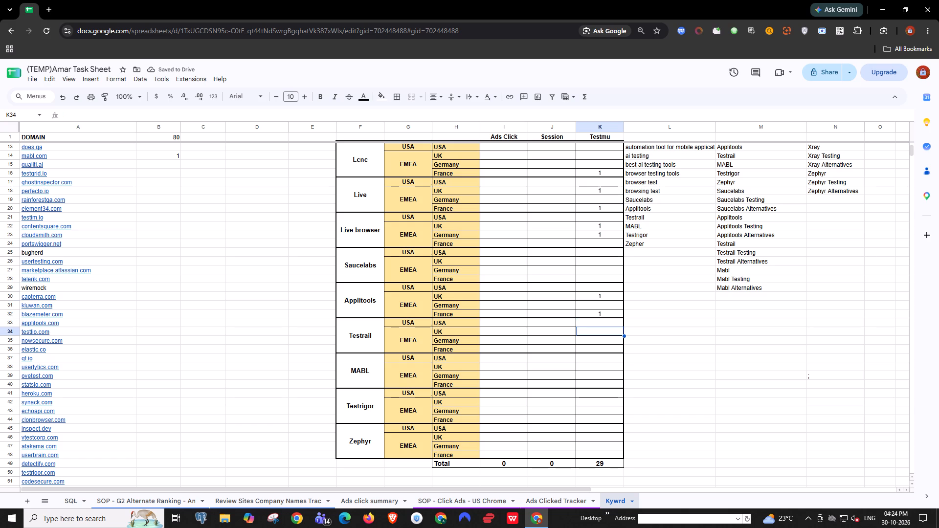
pyautogui.press('Down')
pyautogui.press('1')
pyautogui.press('Down')
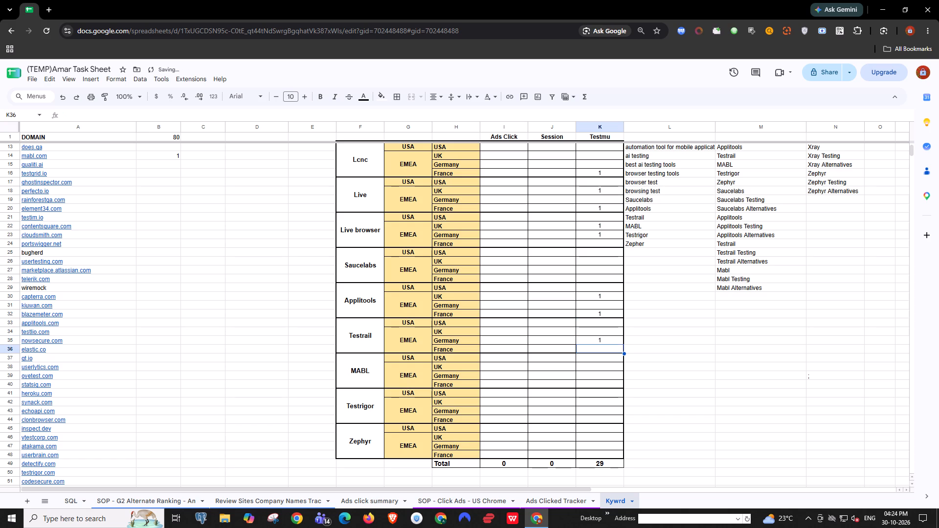
# Enter a Testmu count of 1 for France in the MABL group.
pyautogui.press('Down')
pyautogui.press('Down')
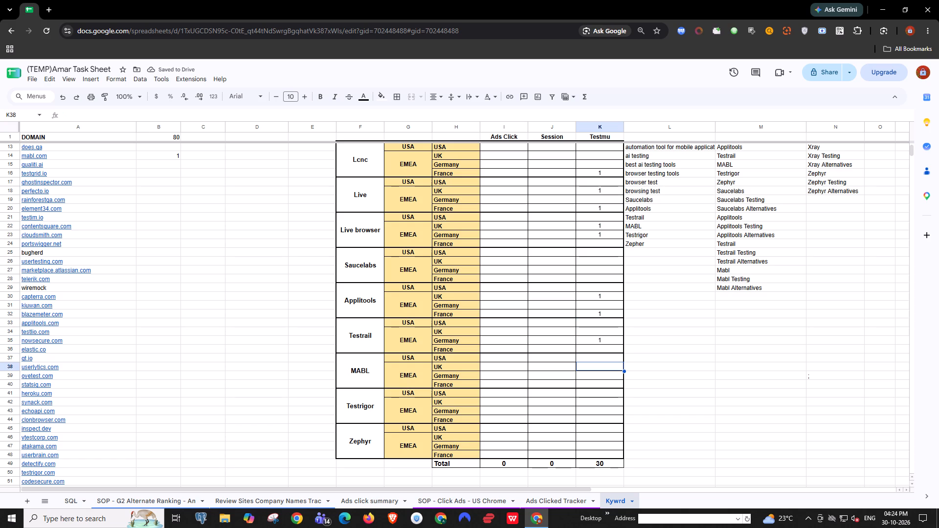
pyautogui.press('Down')
pyautogui.press('Down')
pyautogui.press('1')
pyautogui.press('Down')
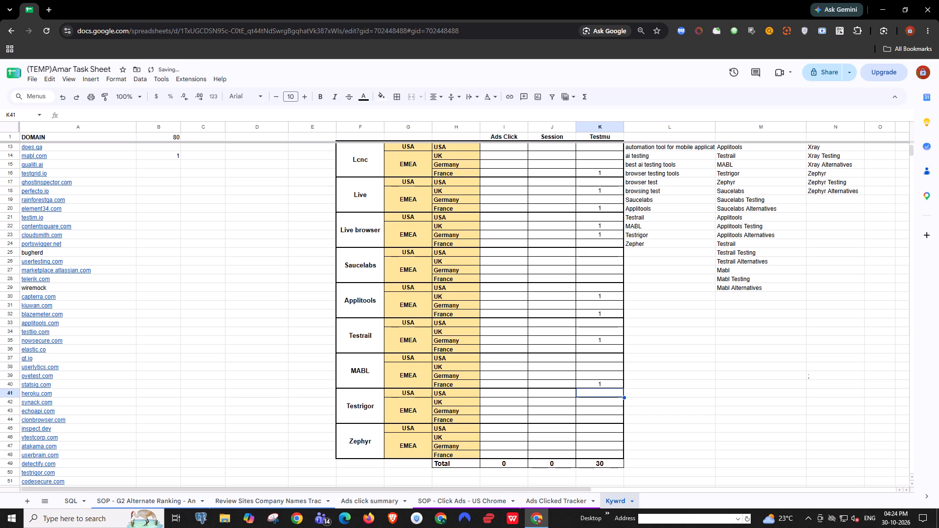
# Enter a Testmu count of 1 for UK in the Testrigor group.
pyautogui.press('Down')
pyautogui.press('Down')
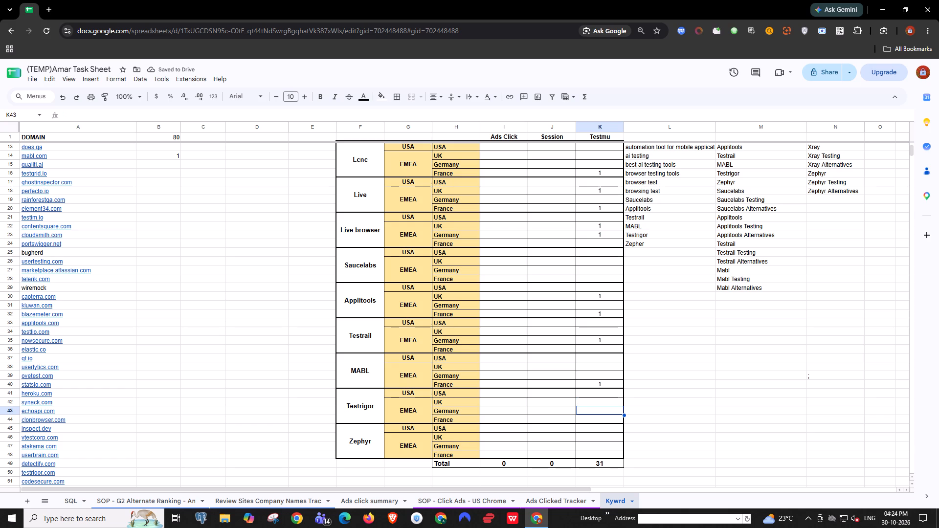
pyautogui.press('Up')
pyautogui.press('1')
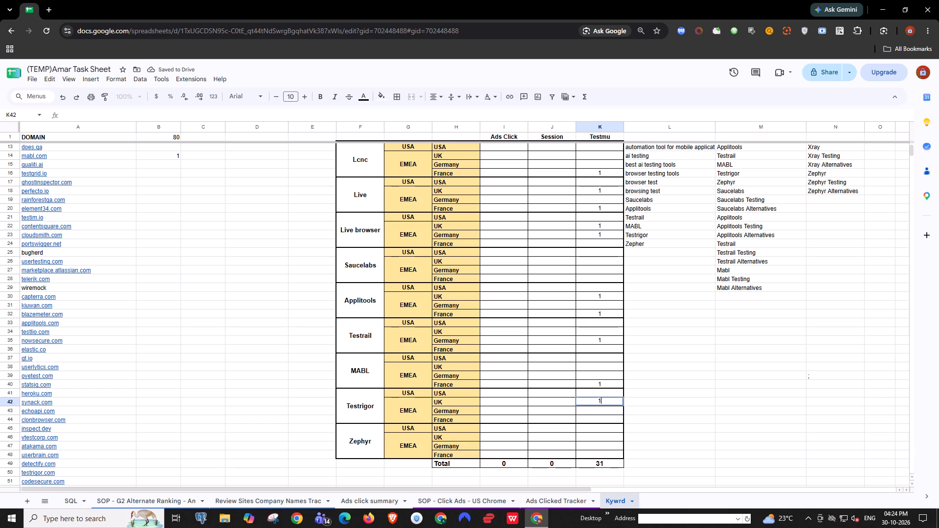
pyautogui.press('Down')
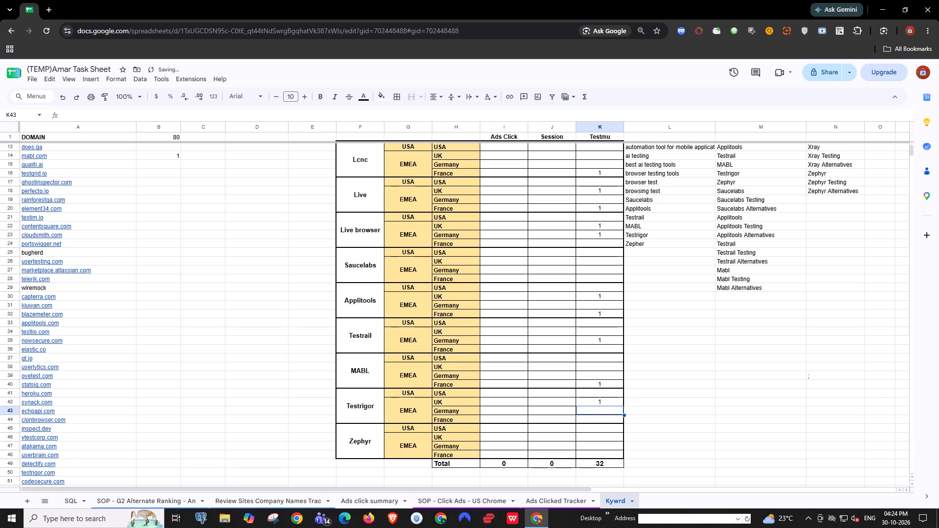
pyautogui.press('Down')
pyautogui.press('Down')
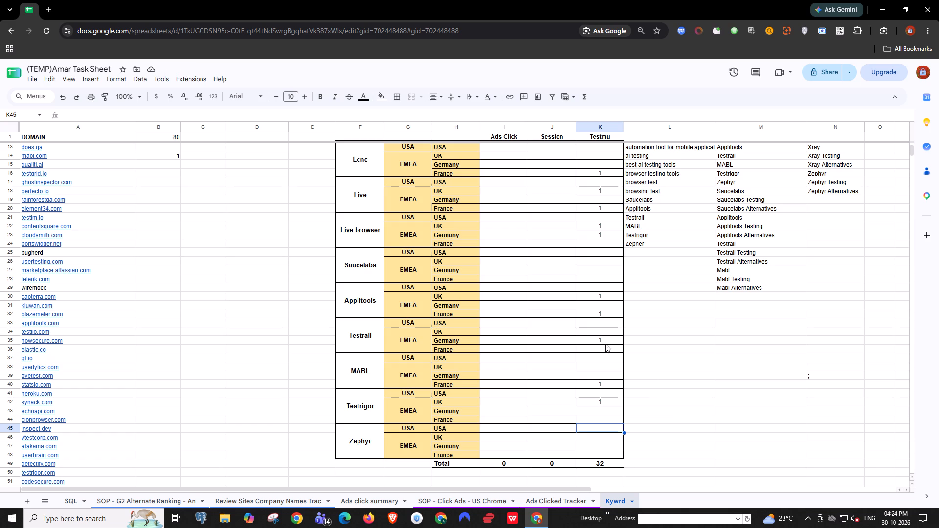
# Fill in the Saucelabs group's Testmu counts: 2 for UK, 1 for Germany and 1 for France.
pyautogui.click(592, 266)
pyautogui.press('Down')
pyautogui.press('Up')
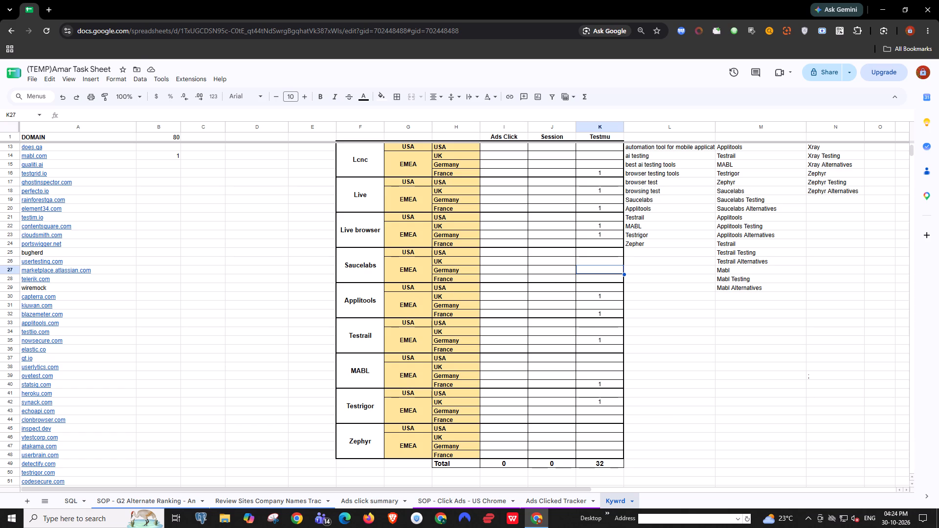
pyautogui.press('1')
pyautogui.press('Down')
pyautogui.press('1')
pyautogui.press('Up')
pyautogui.press('Up')
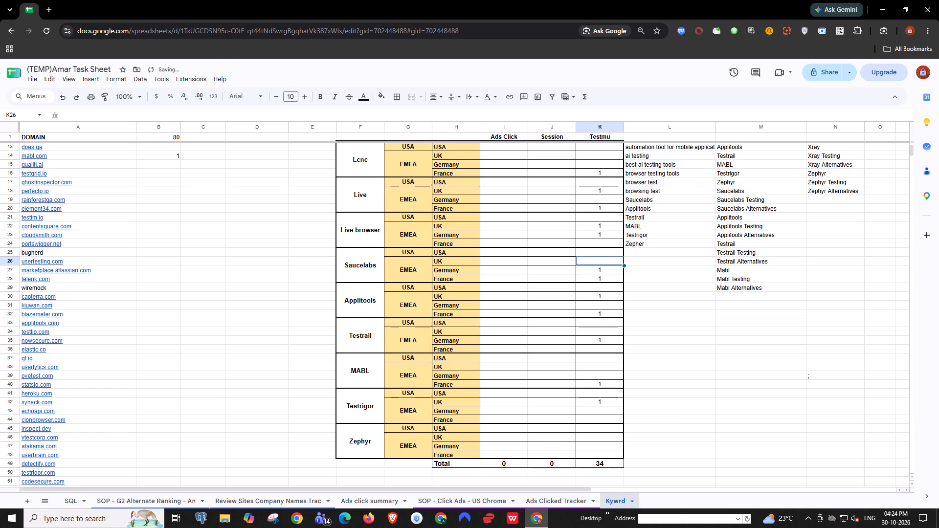
pyautogui.press('Up')
pyautogui.press('2')
pyautogui.press('BackSpace')
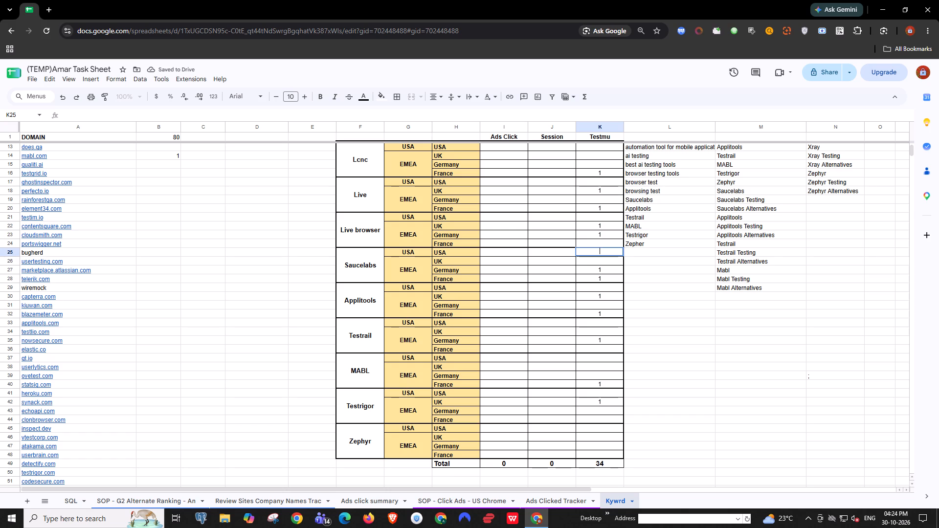
pyautogui.press('Down')
pyautogui.press('2')
pyautogui.press('Return')
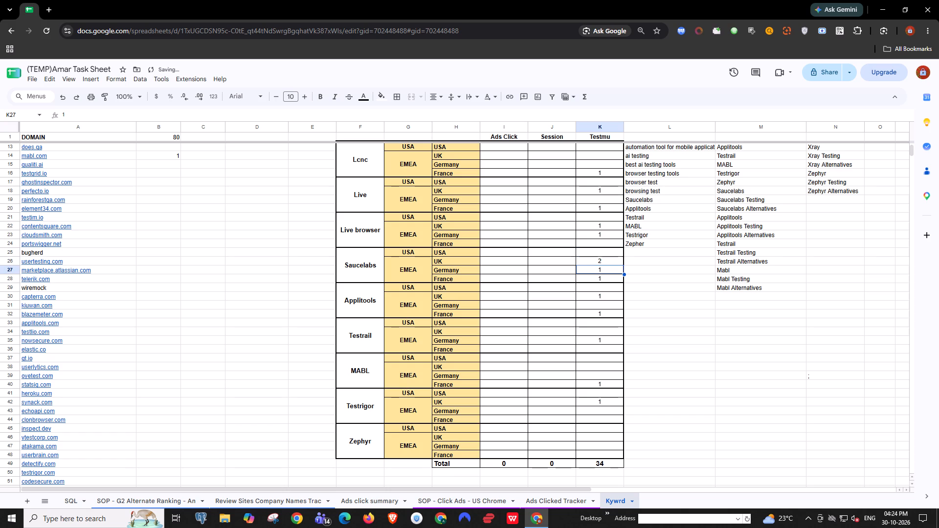
pyautogui.click(638, 283)
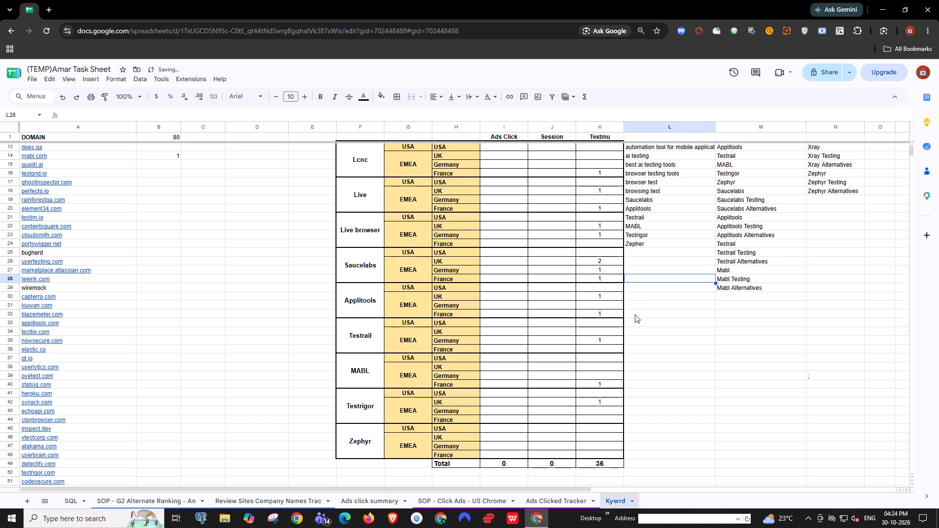
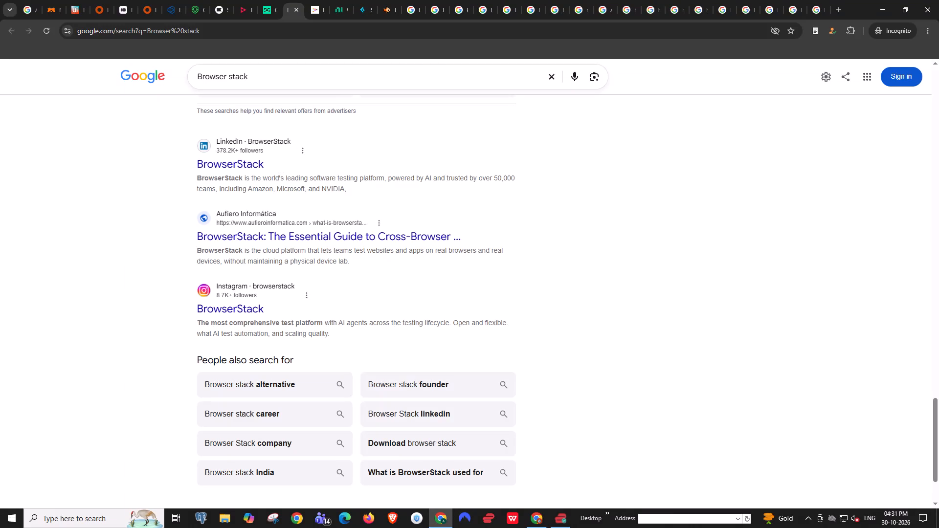
# Go to the second page of the Browser stack search results.
pyautogui.scroll(-15, 57, 20)
pyautogui.scroll(-2, 313, 236)
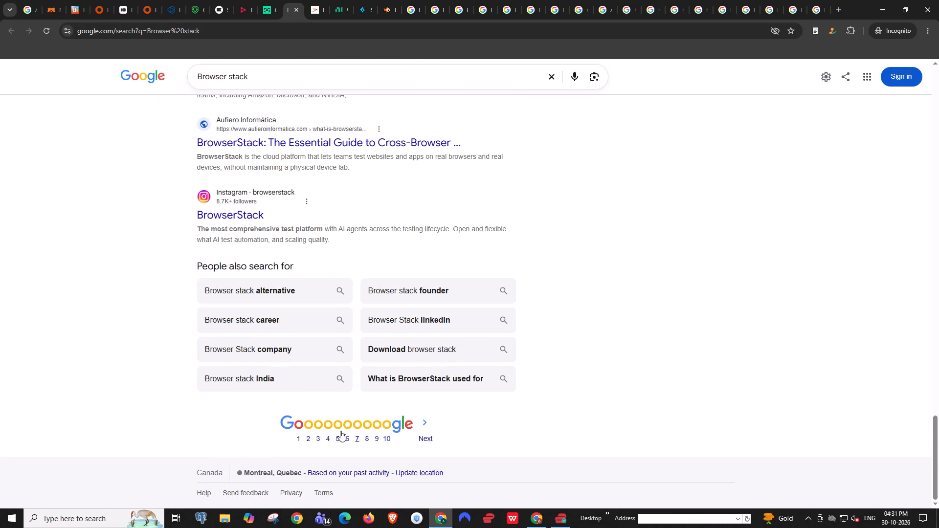
pyautogui.click(308, 439)
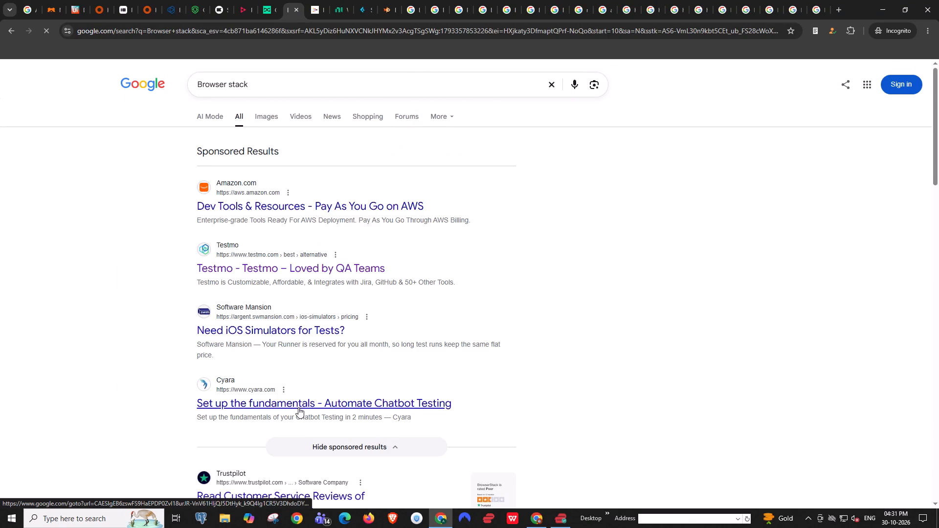
# Open sponsored results from the second Browser stack page in separate tabs, including Amazon and Software Mansion, and close that search tab.
pyautogui.keyDown('ctrl'); pyautogui.click(231, 206); pyautogui.keyUp('ctrl')
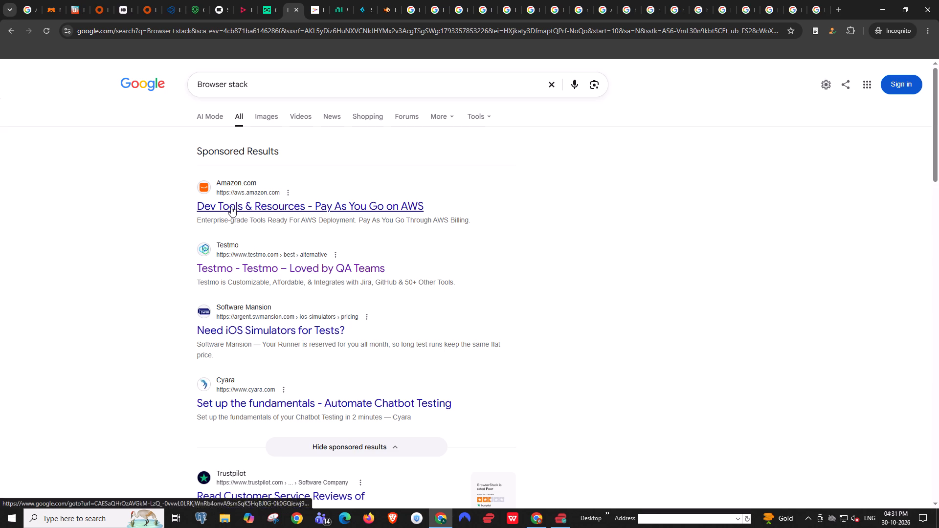
pyautogui.keyDown('ctrl'); pyautogui.click(254, 331); pyautogui.keyUp('ctrl')
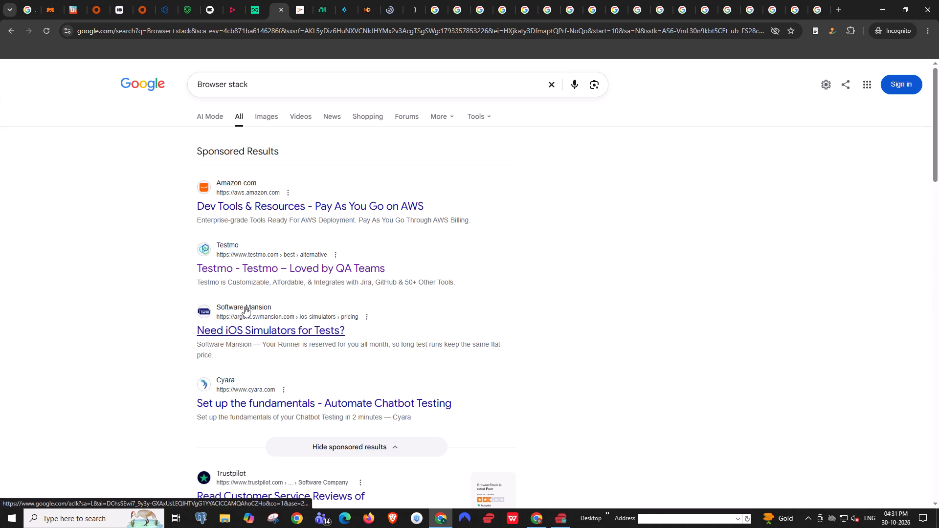
pyautogui.scroll(-4, 260, 335)
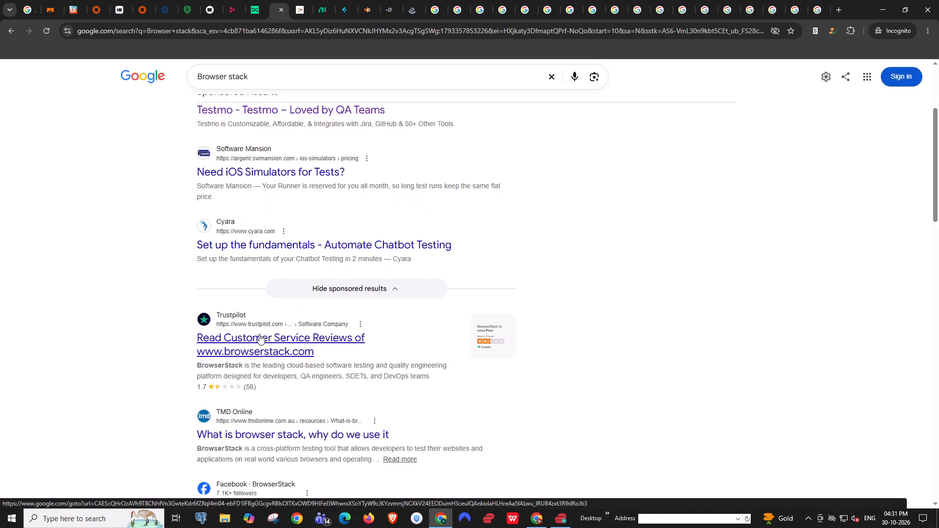
pyautogui.keyDown('ctrl'); pyautogui.click(226, 201); pyautogui.keyUp('ctrl')
pyautogui.scroll(-15, 225, 221)
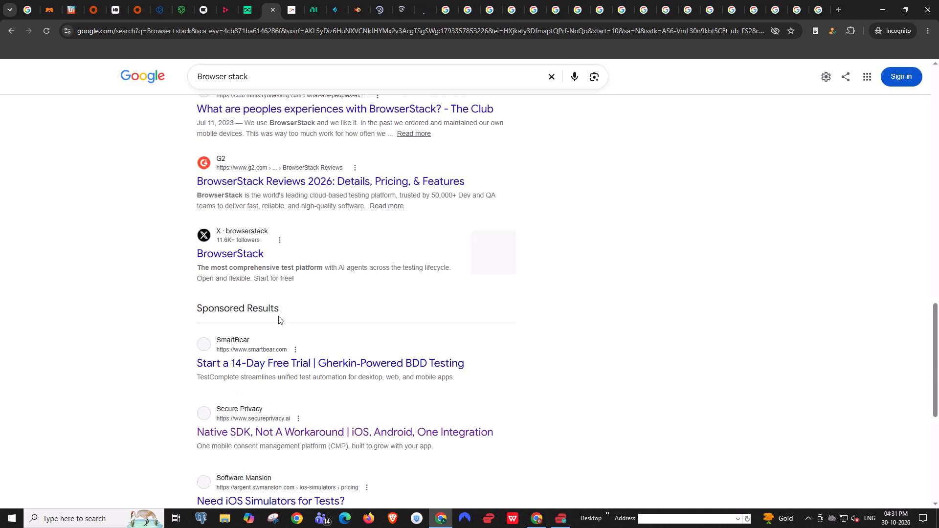
pyautogui.scroll(-3, 277, 383)
pyautogui.keyDown('ctrl'); pyautogui.click(233, 215); pyautogui.keyUp('ctrl')
pyautogui.scroll(-5, 349, 382)
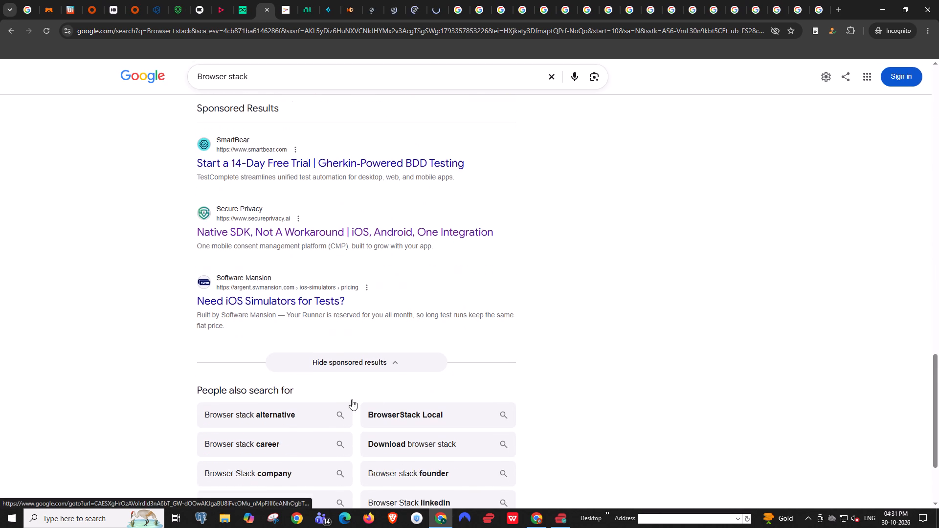
pyautogui.scroll(-7, 352, 399)
pyautogui.hotkey('ctrl', 'w')
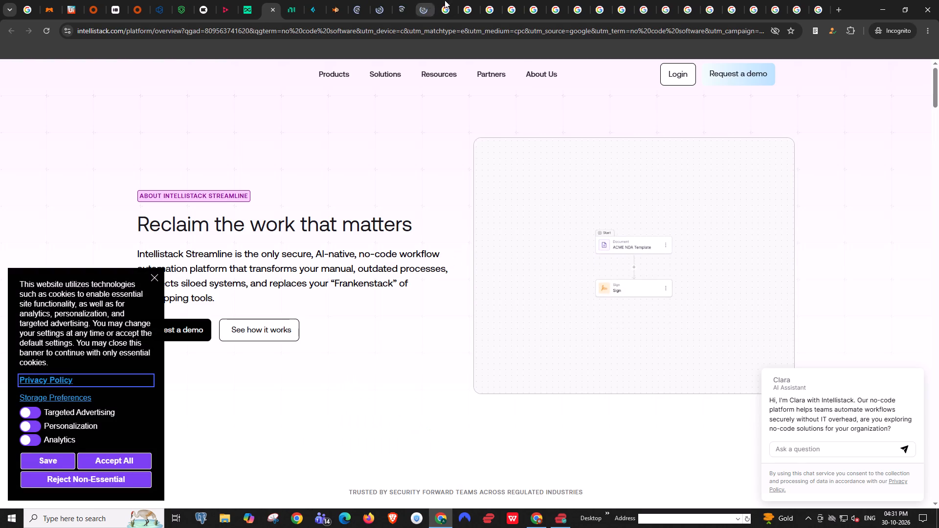
# Switch to the Browserstack live search and open its sponsored results from Klaviyo and Software Mansion in separate tabs.
pyautogui.click(448, 0)
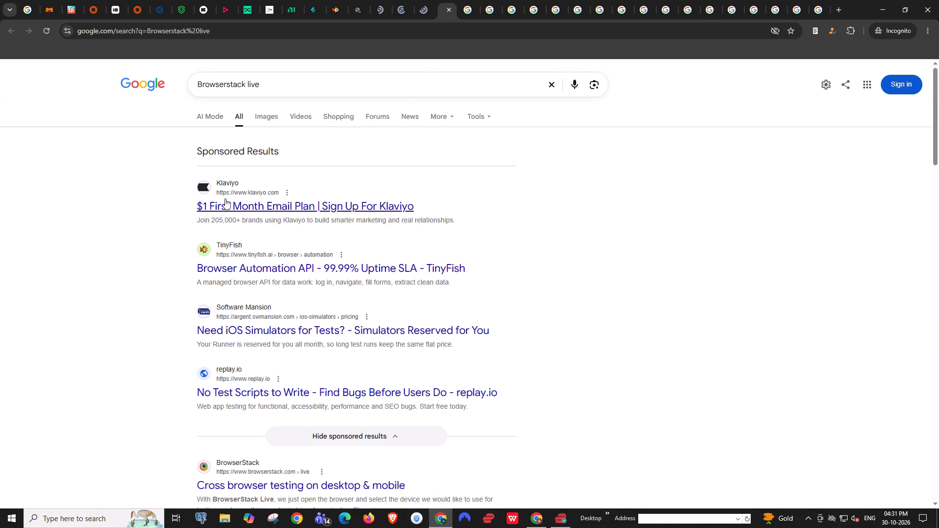
pyautogui.keyDown('ctrl'); pyautogui.click(217, 205); pyautogui.keyUp('ctrl')
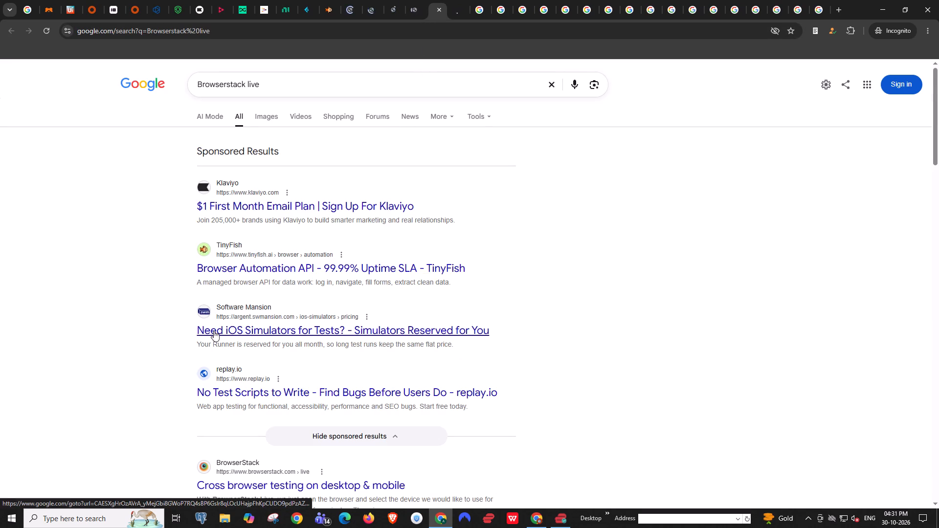
pyautogui.keyDown('ctrl'); pyautogui.click(214, 330); pyautogui.keyUp('ctrl')
pyautogui.scroll(-20, 236, 342)
pyautogui.scroll(-2, 236, 342)
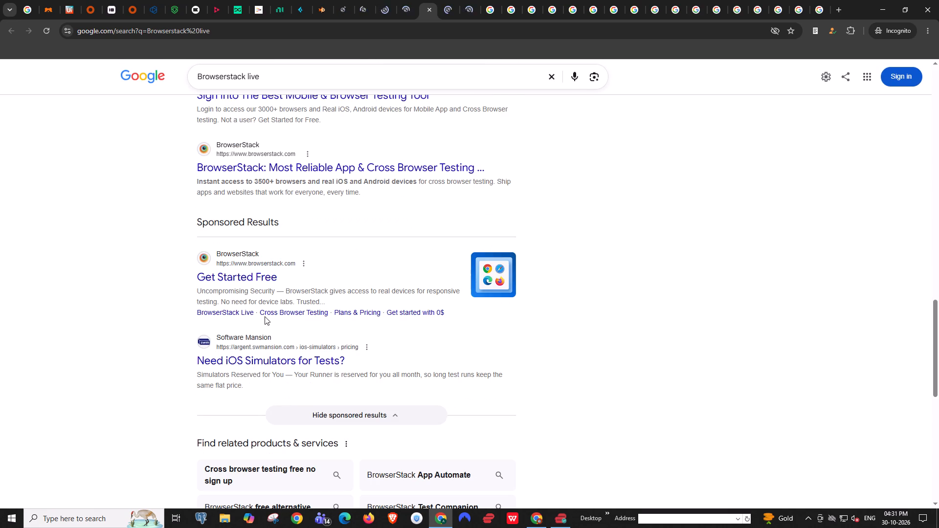
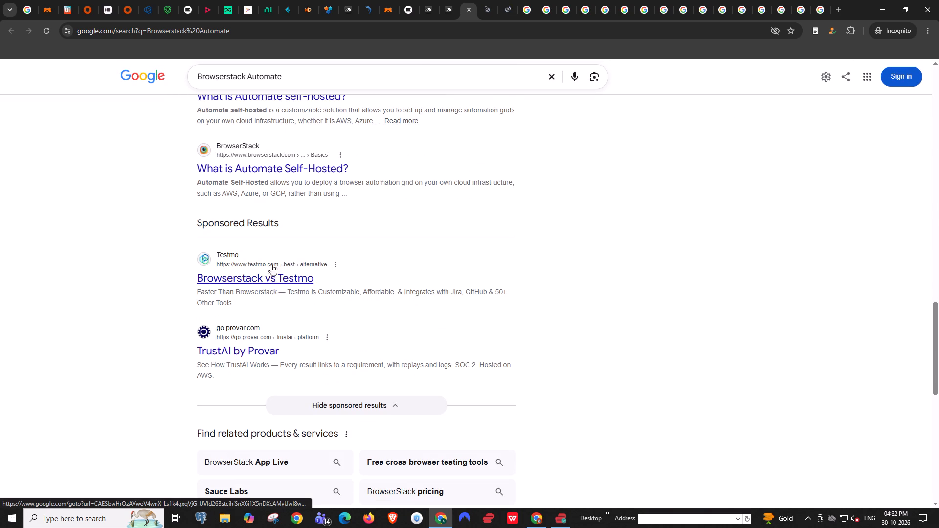
# Open the TrustAI by Provar sponsored result from the Browserstack Automate search in a separate tab and close that search tab.
pyautogui.middleClick(229, 354)
pyautogui.scroll(-4, 447, 189)
pyautogui.scroll(3, 457, 89)
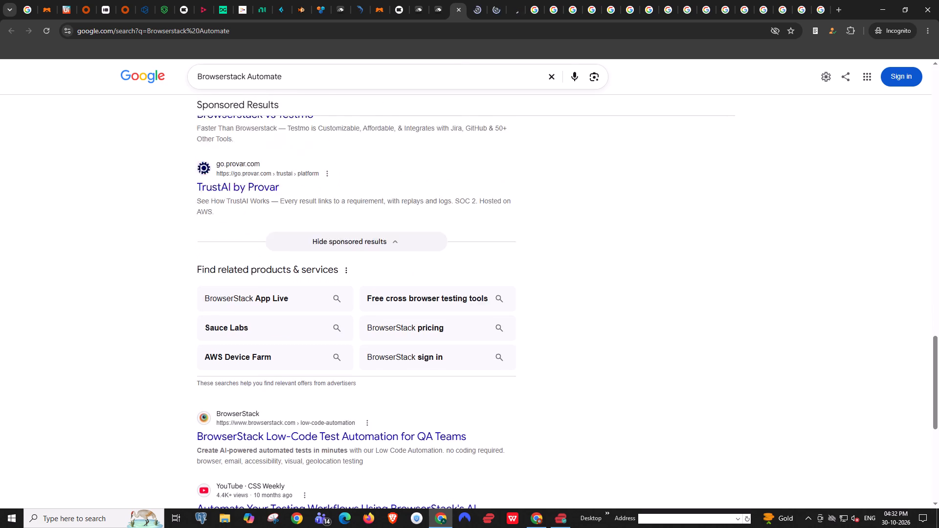
pyautogui.middleClick(453, 3)
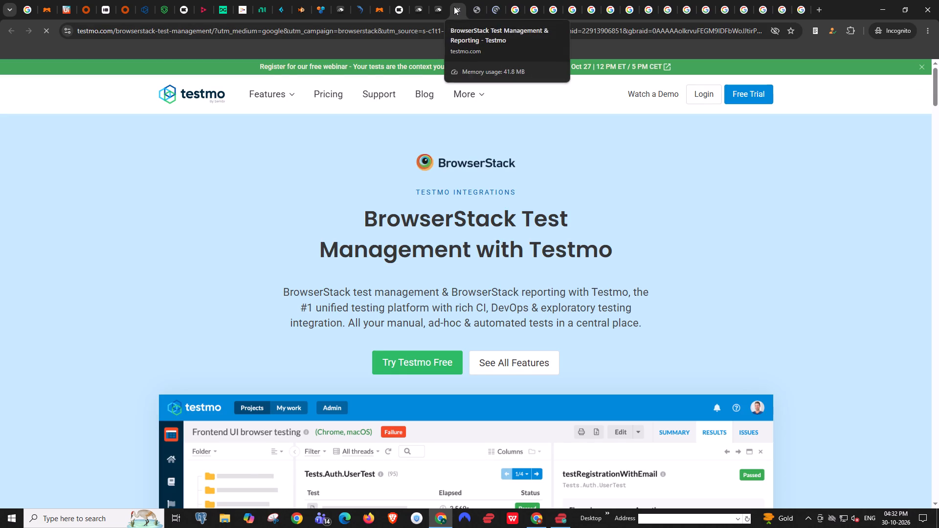
# Open the Amazon and Provar sponsored results from the Percy Browserstack search in separate tabs and close that search tab.
pyautogui.scroll(-4, 607, 188)
pyautogui.click(530, 7)
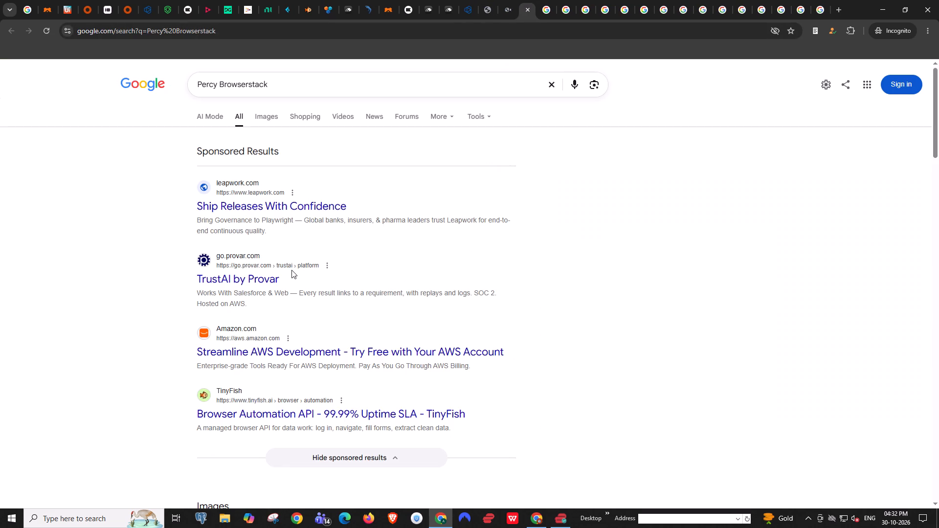
pyautogui.middleClick(225, 352)
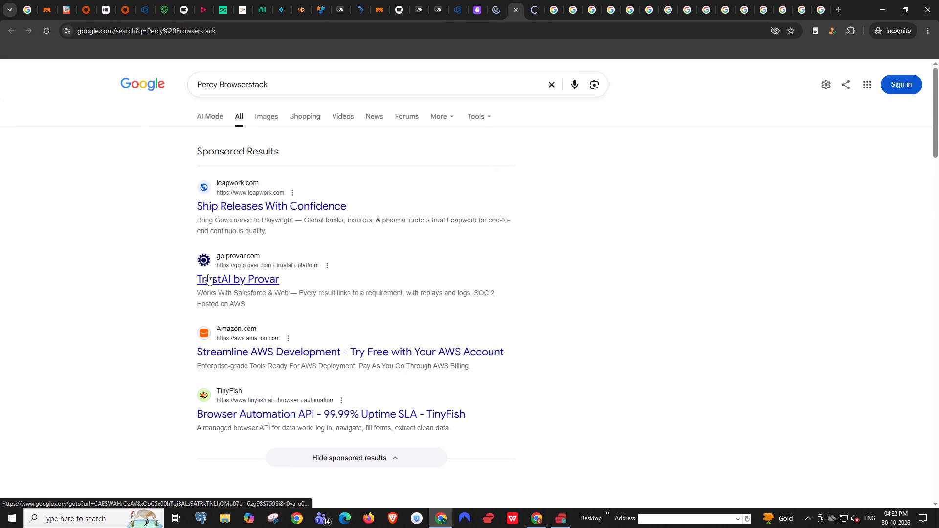
pyautogui.middleClick(208, 274)
pyautogui.scroll(-20, 375, 307)
pyautogui.scroll(-1, 375, 307)
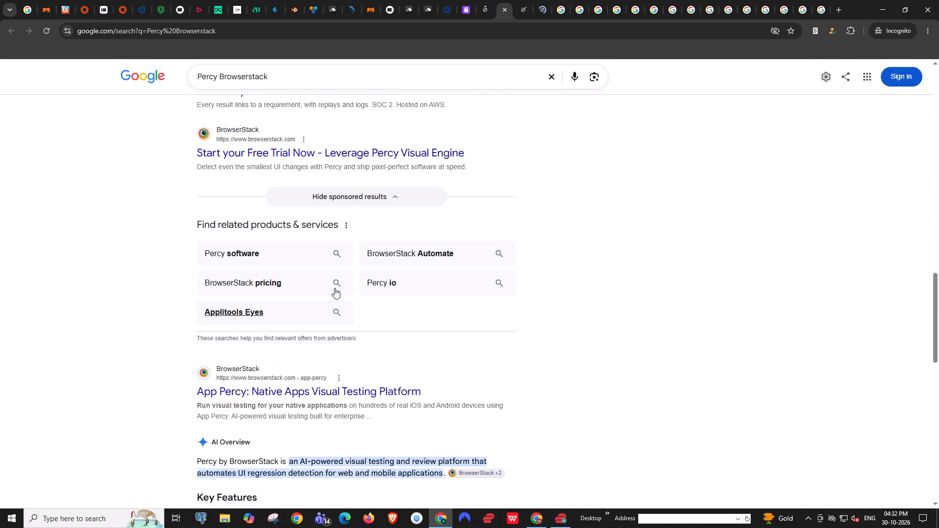
pyautogui.scroll(2, 311, 248)
pyautogui.middleClick(502, 2)
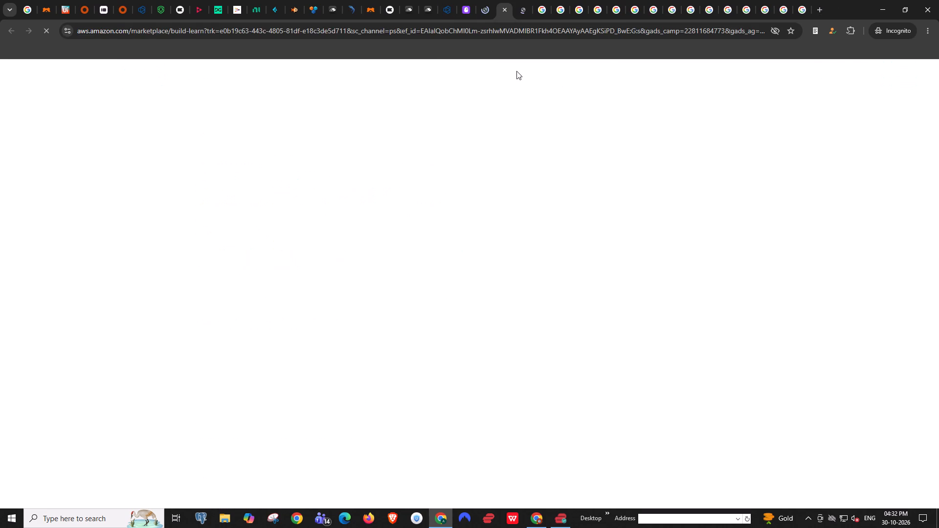
# Switch to the Browserstack Percy search, look through its first page and go to the second page of results.
pyautogui.click(552, 0)
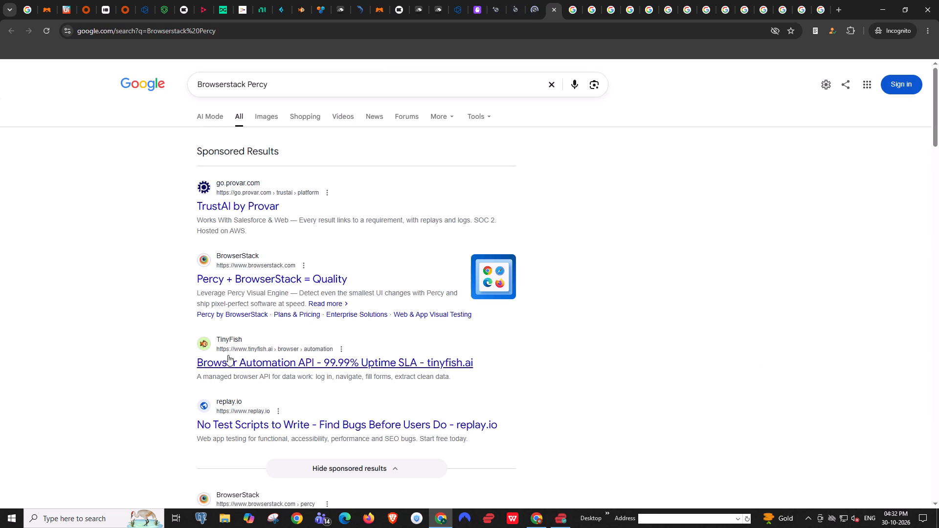
pyautogui.scroll(-19, 278, 429)
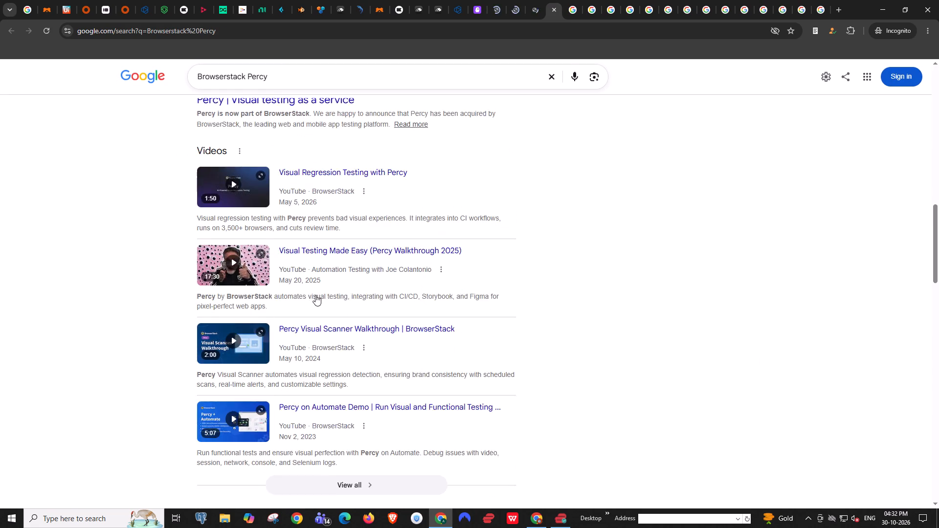
pyautogui.scroll(-7, 315, 295)
pyautogui.scroll(-5, 249, 302)
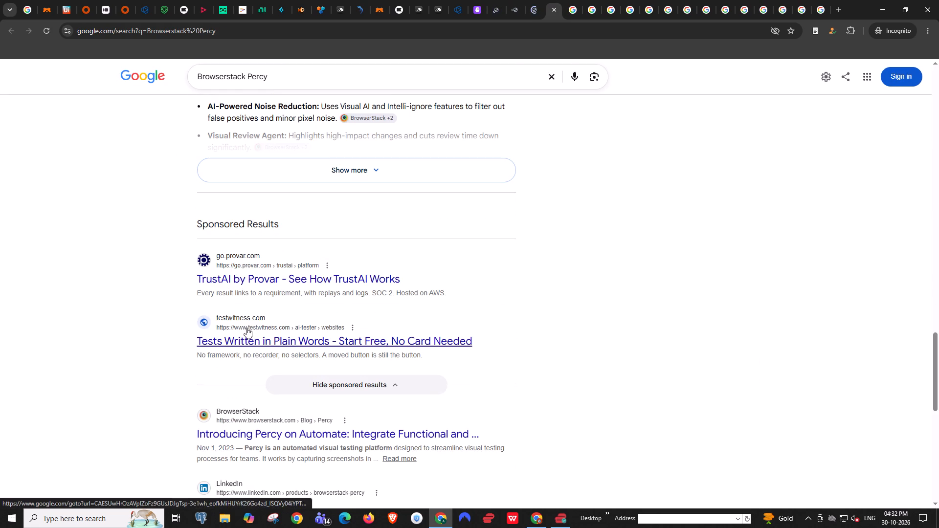
pyautogui.scroll(-13, 619, 208)
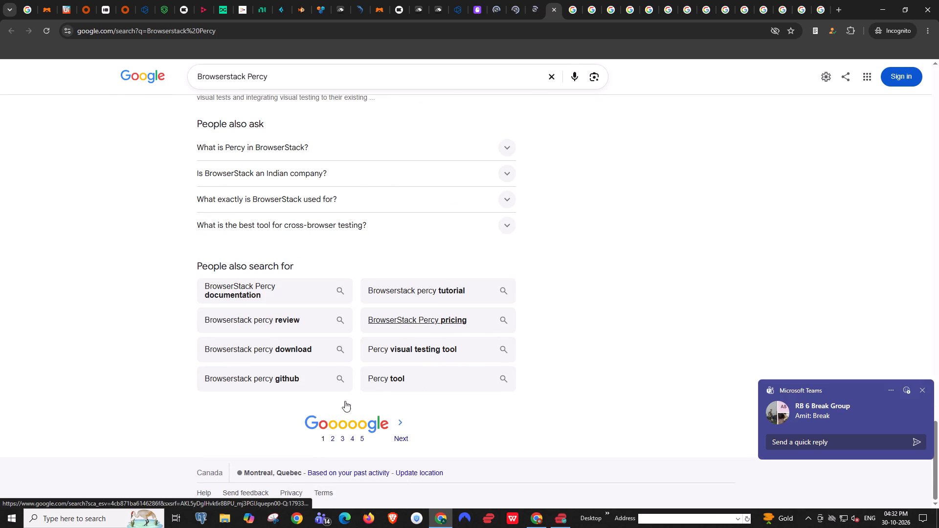
pyautogui.click(333, 441)
# Open the testwitness.com sponsored result from the second Browserstack Percy page in a separate tab and close that search tab.
pyautogui.scroll(-3, 242, 249)
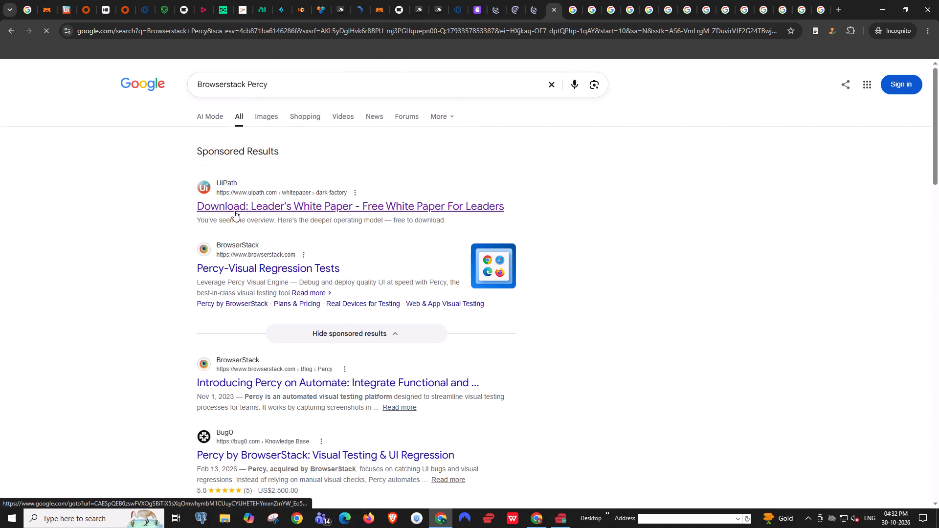
pyautogui.scroll(-7, 234, 211)
pyautogui.scroll(-5, 289, 287)
pyautogui.scroll(-7, 293, 346)
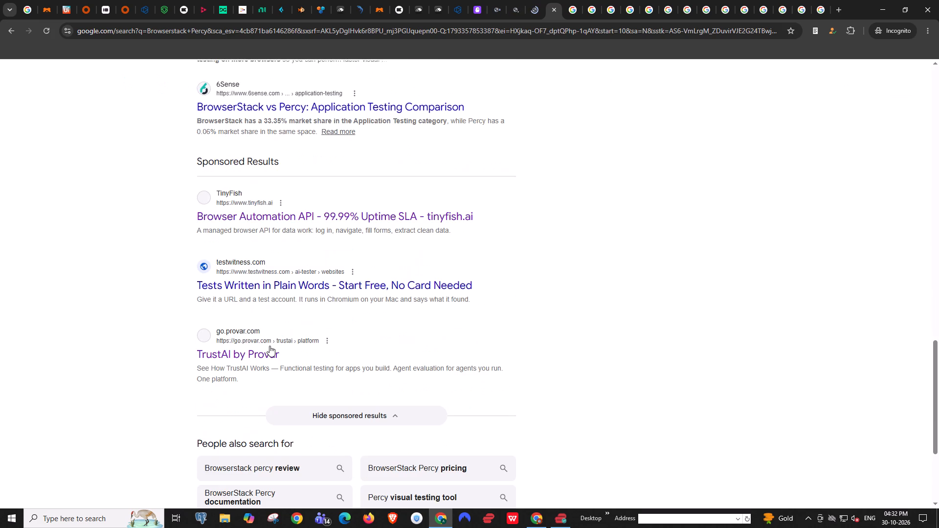
pyautogui.middleClick(225, 282)
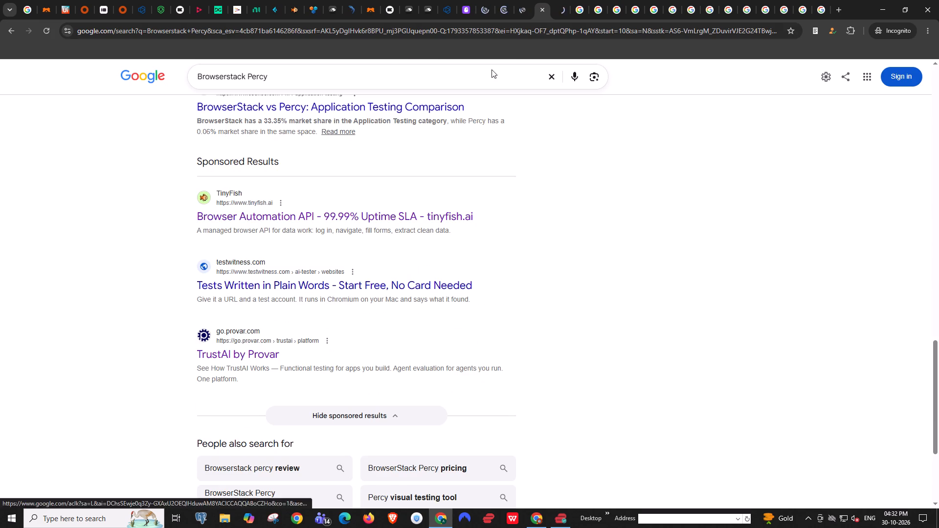
pyautogui.middleClick(545, 7)
# Close the remaining keyword search tabs, including Browserstack test management, mobile testing on real device, ai testing and Browserstack App Live, keeping the opened ad pages.
pyautogui.click(560, 0)
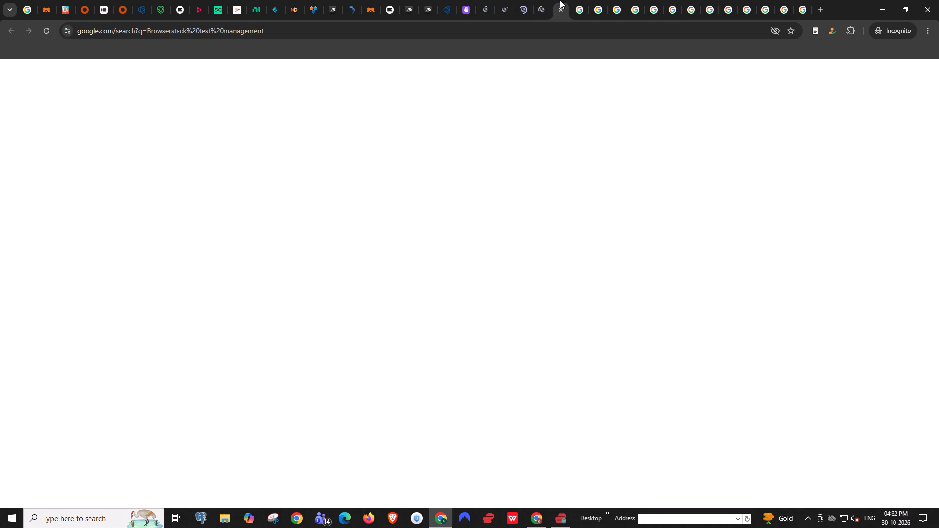
pyautogui.middleClick(560, 0)
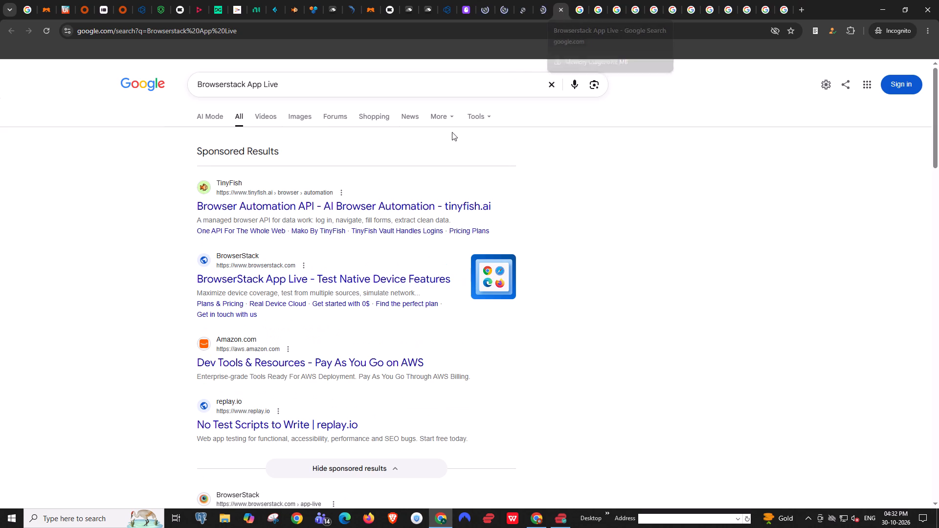
pyautogui.middleClick(606, 10)
pyautogui.click(606, 10)
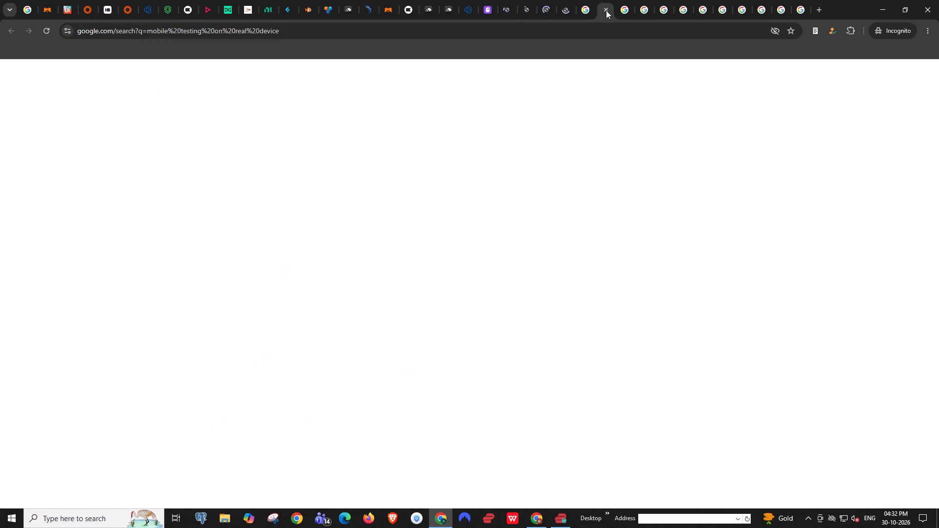
pyautogui.middleClick(606, 10)
pyautogui.click(606, 10)
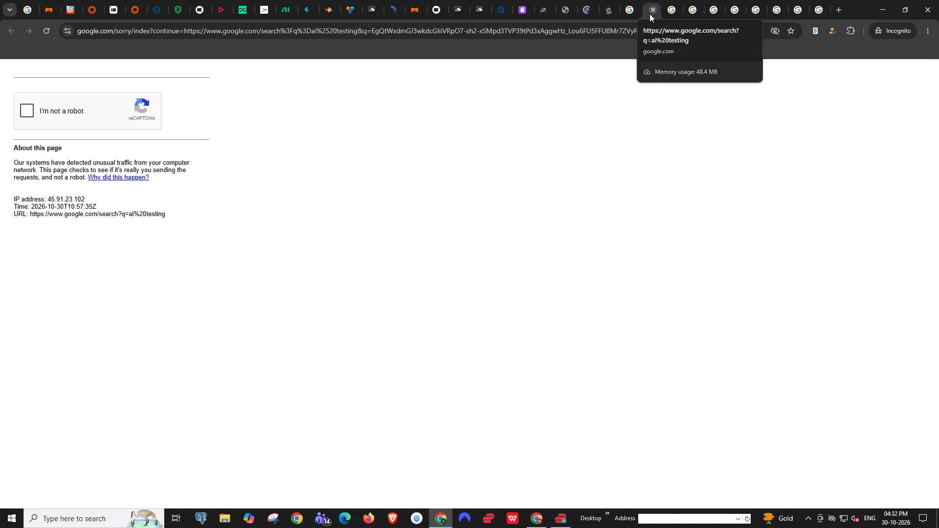
pyautogui.middleClick(677, 9)
pyautogui.middleClick(677, 9)
pyautogui.middleClick(677, 9)
pyautogui.middleClick(677, 9)
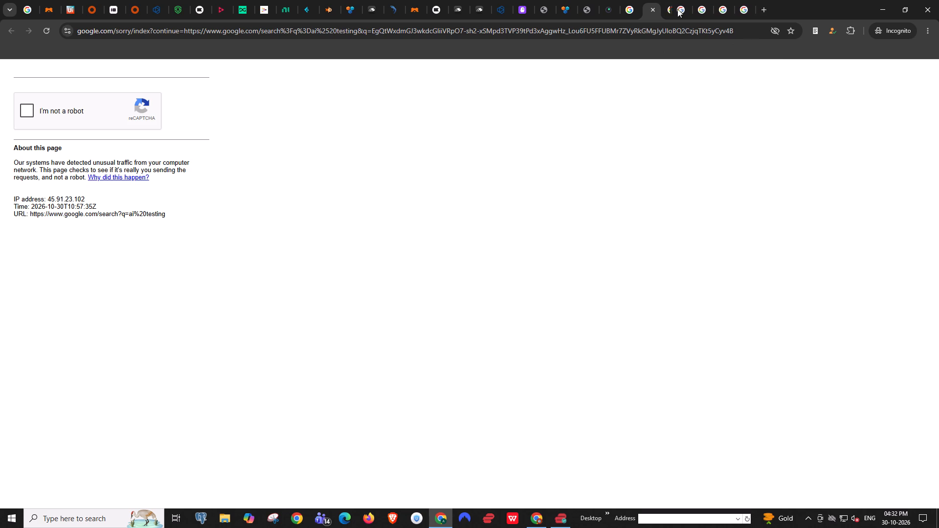
pyautogui.middleClick(677, 9)
pyautogui.middleClick(677, 9)
pyautogui.middleClick(677, 9)
pyautogui.middleClick(677, 9)
pyautogui.middleClick(677, 9)
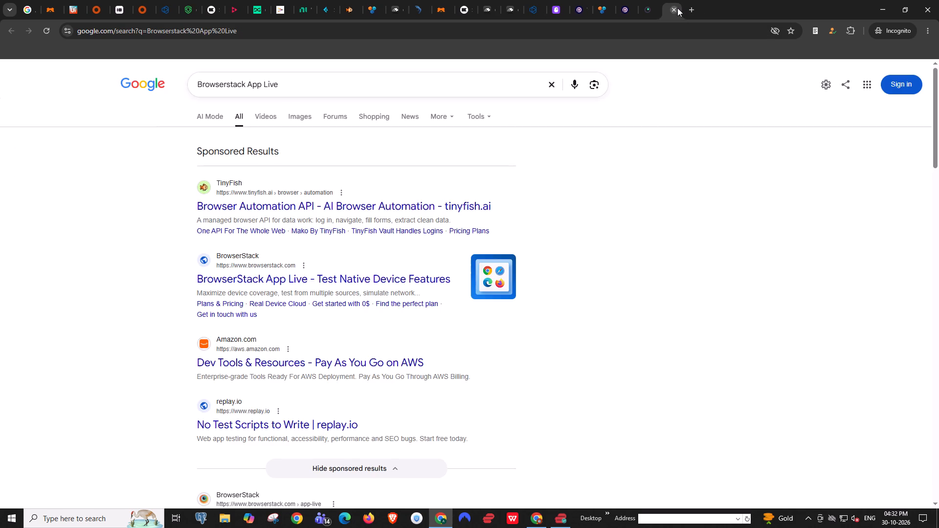
pyautogui.middleClick(677, 8)
# Copy the URLs of all open tabs from Bulk Open and paste them into the Kywrd sheet starting at cell C2.
pyautogui.click(817, 29)
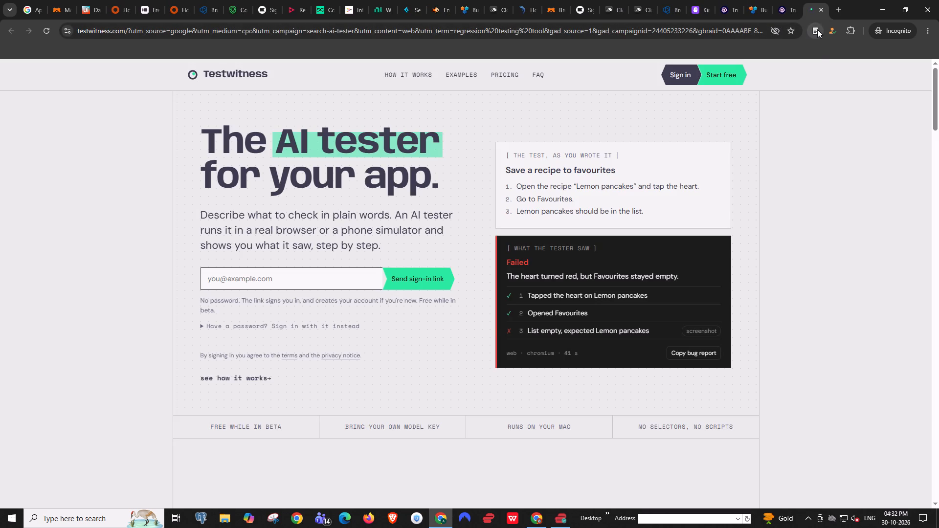
pyautogui.hotkey('ctrl', 'c')
pyautogui.hotkey('ctrl', 'c')
pyautogui.hotkey('ctrl', 'c')
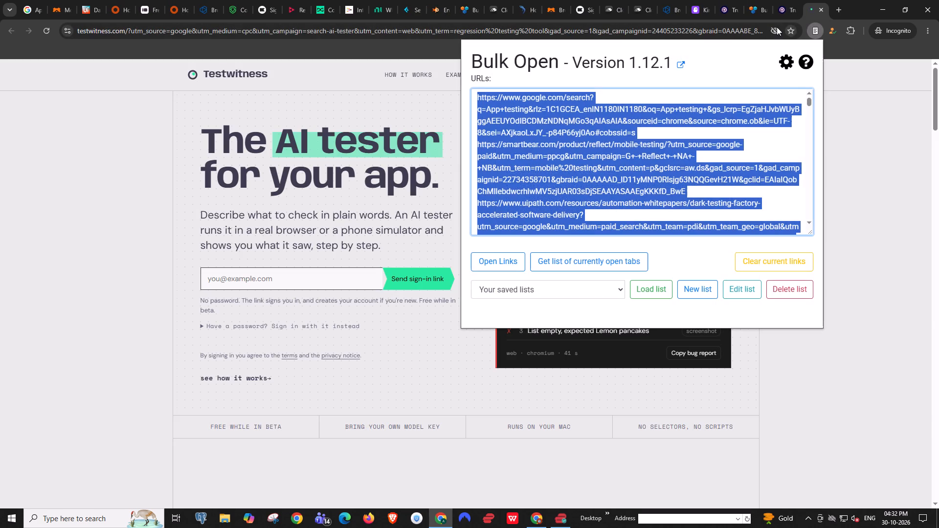
pyautogui.hotkey('alt', 'Tab')
pyautogui.click(208, 146)
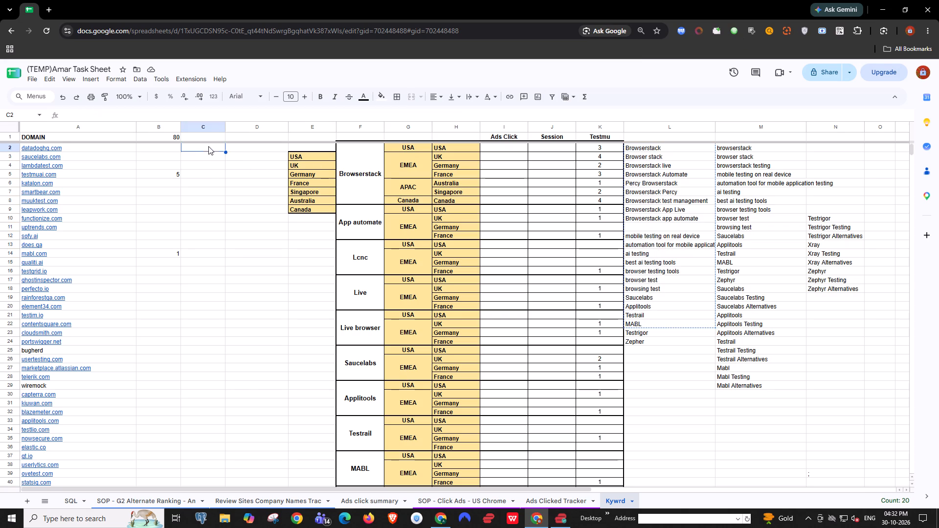
pyautogui.scroll(4, 224, 171)
pyautogui.hotkey('ctrl', 'v')
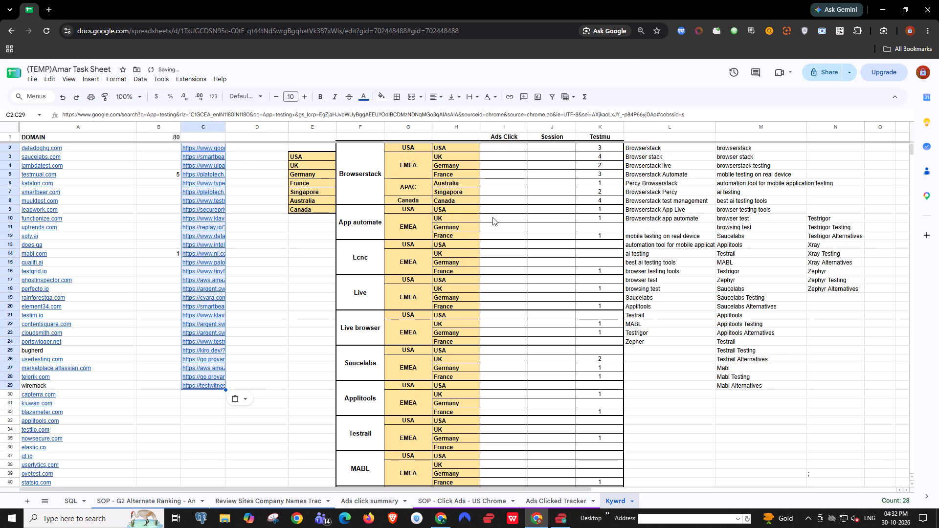
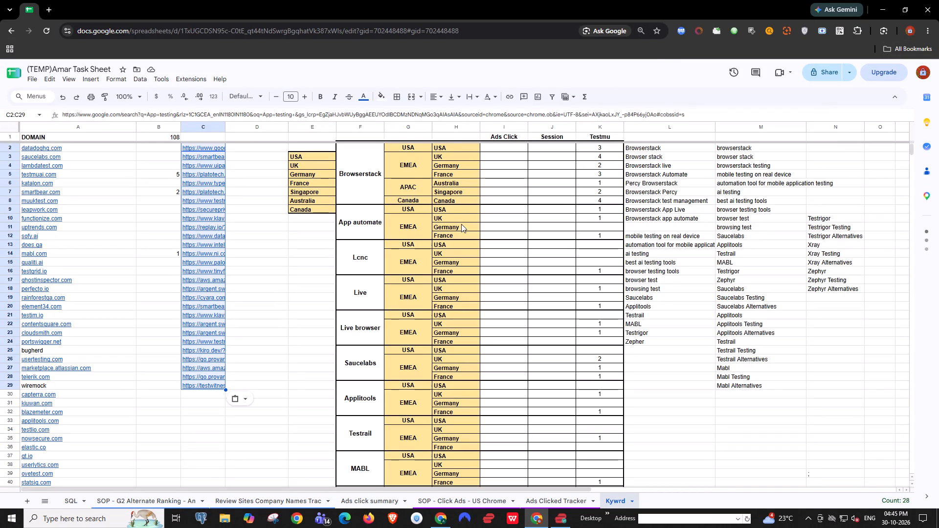
# Clear the pasted URLs from cells C2:C29 of the Kywrd sheet.
pyautogui.press('Delete')
pyautogui.scroll(8, 268, 224)
pyautogui.click(265, 224)
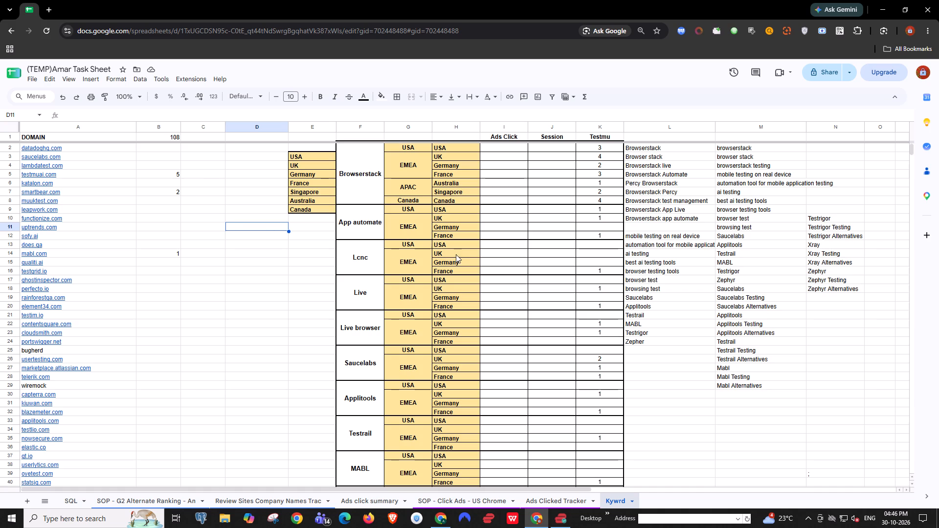
# Enter a Testmu count of 1 for the UK row of the Lcnc group.
pyautogui.click(595, 257)
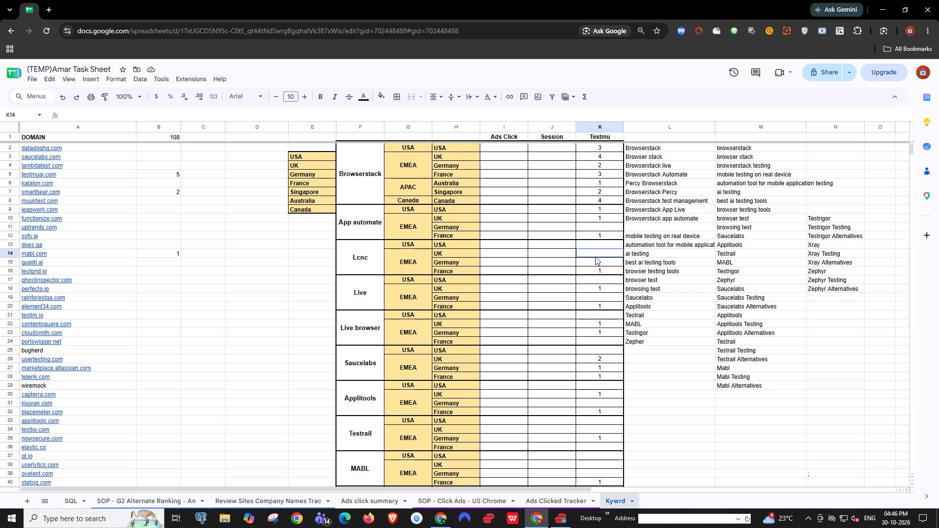
pyautogui.press('1')
pyautogui.press('Return')
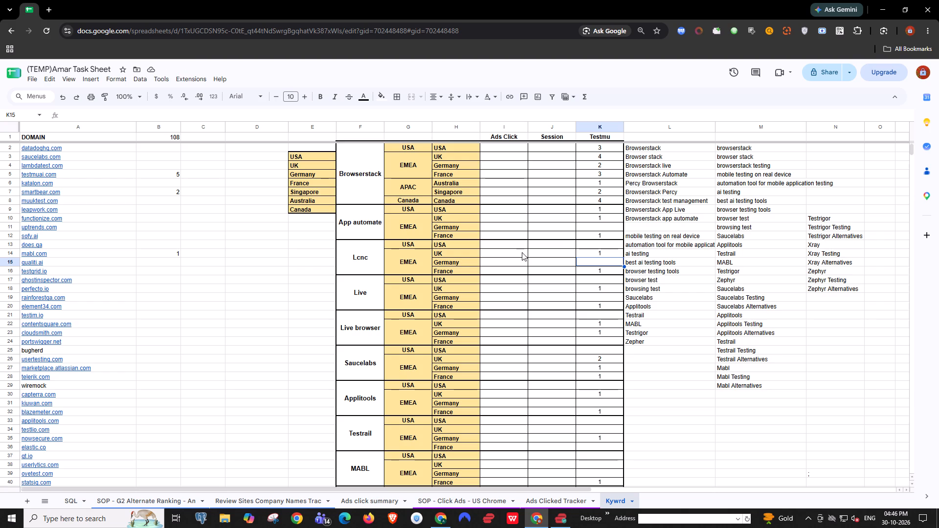
# Fill in the Browserstack Session values: USA 12, UK 10, Germany 8 and France 10.
pyautogui.scroll(3, 502, 218)
pyautogui.click(558, 148)
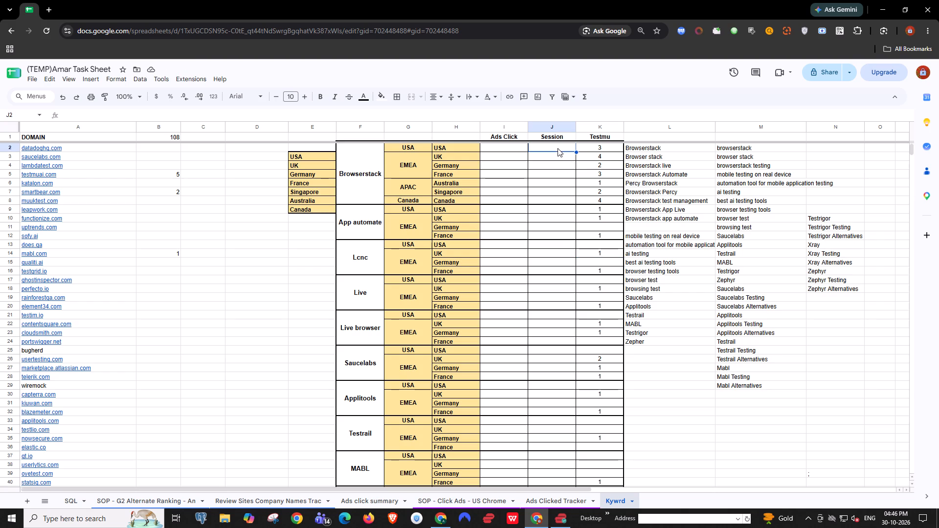
pyautogui.press('1')
pyautogui.press('2')
pyautogui.press('Return')
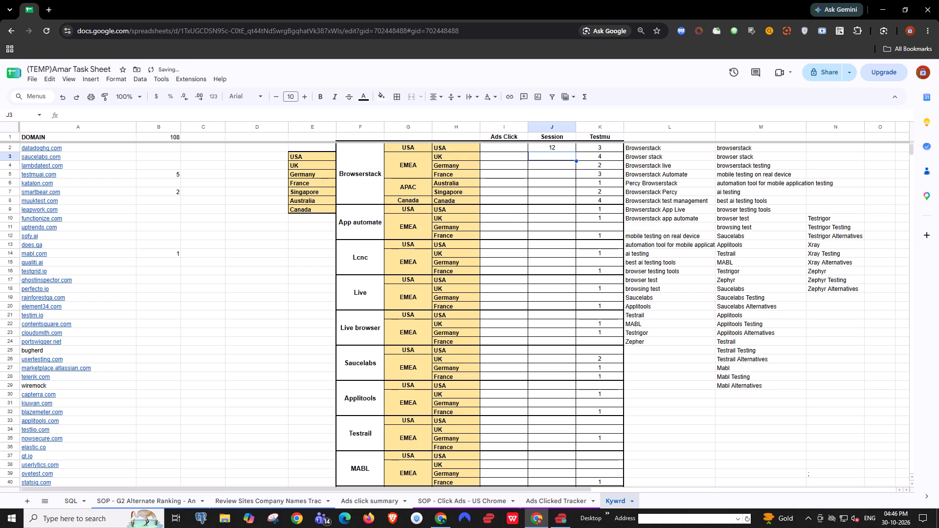
pyautogui.write('10')
pyautogui.press('Return')
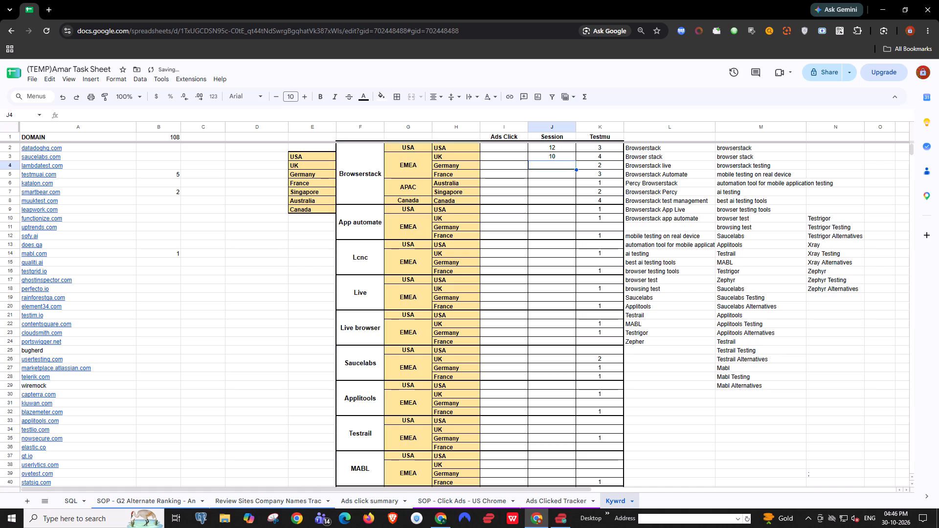
pyautogui.press('8')
pyautogui.press('Return')
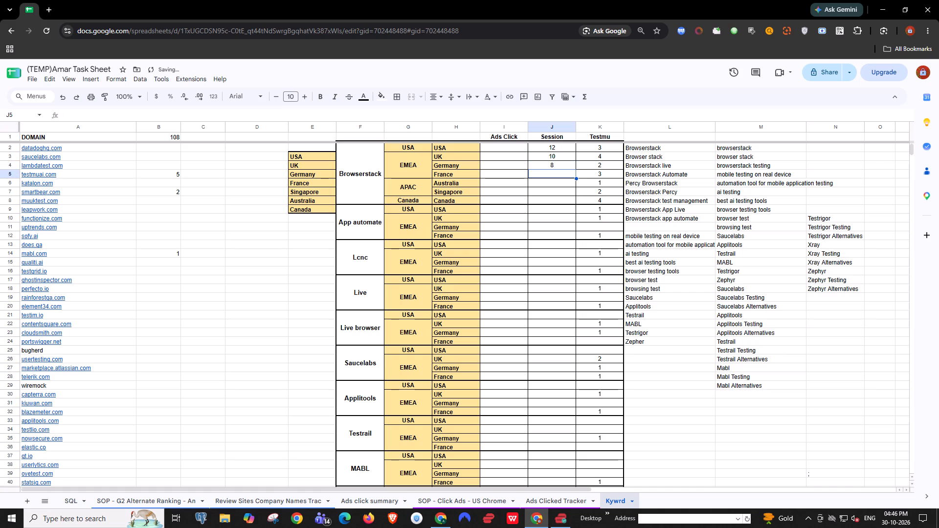
pyautogui.write('10')
pyautogui.press('Return')
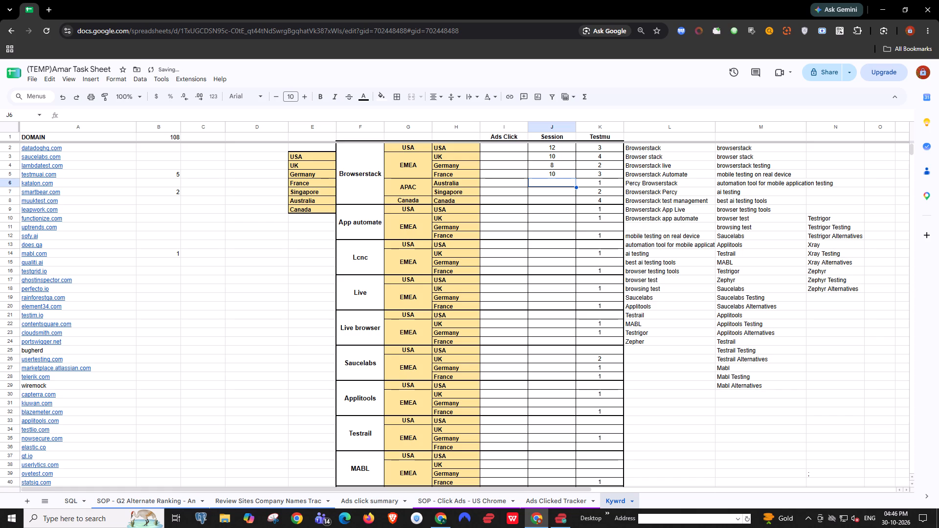
# Fill in the remaining Browserstack Session values: Australia 15, Singapore 15 and Canada 20.
pyautogui.write('15')
pyautogui.press('Return')
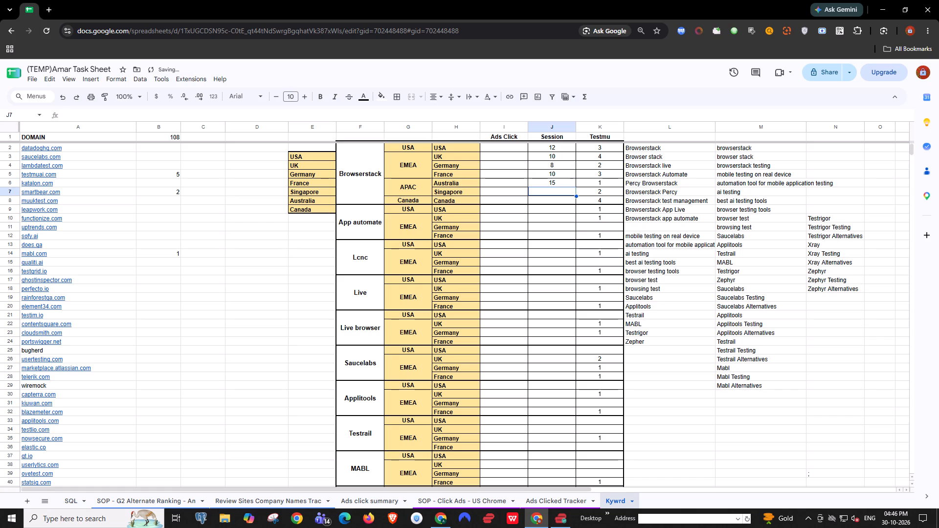
pyautogui.write('15')
pyautogui.press('Return')
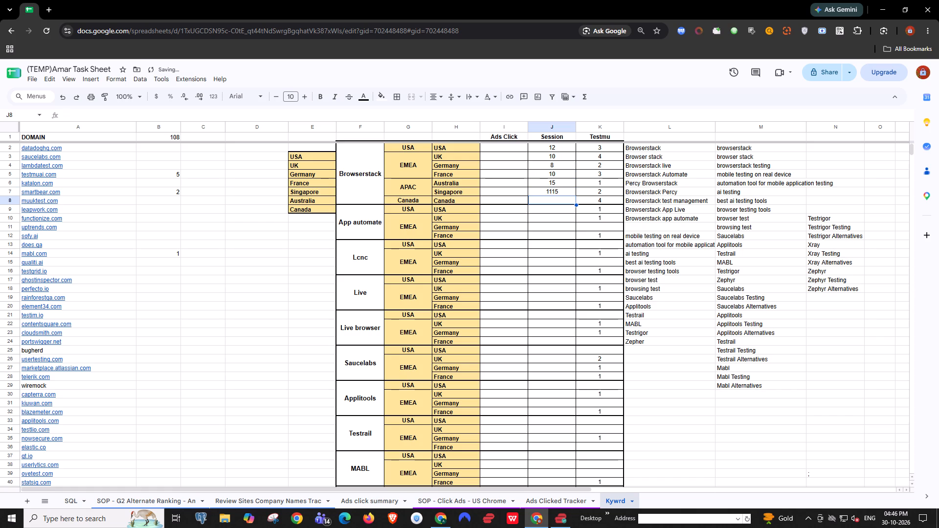
pyautogui.press('Up')
pyautogui.write('15')
pyautogui.press('Return')
pyautogui.write('20')
pyautogui.press('Return')
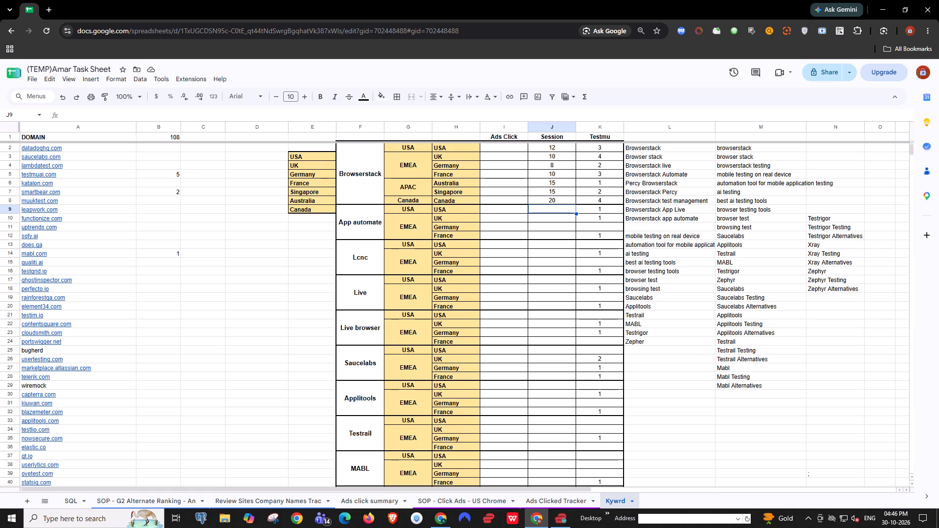
# Enter a Session value of 5 for each App automate country: USA, UK, Germany and France.
pyautogui.press('5')
pyautogui.press('Return')
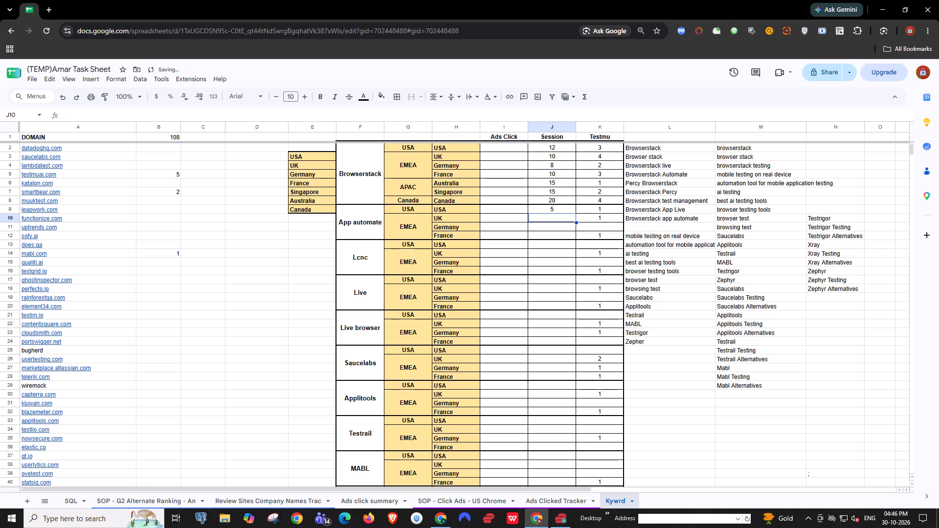
pyautogui.press('5')
pyautogui.press('Return')
pyautogui.press('5')
pyautogui.press('Return')
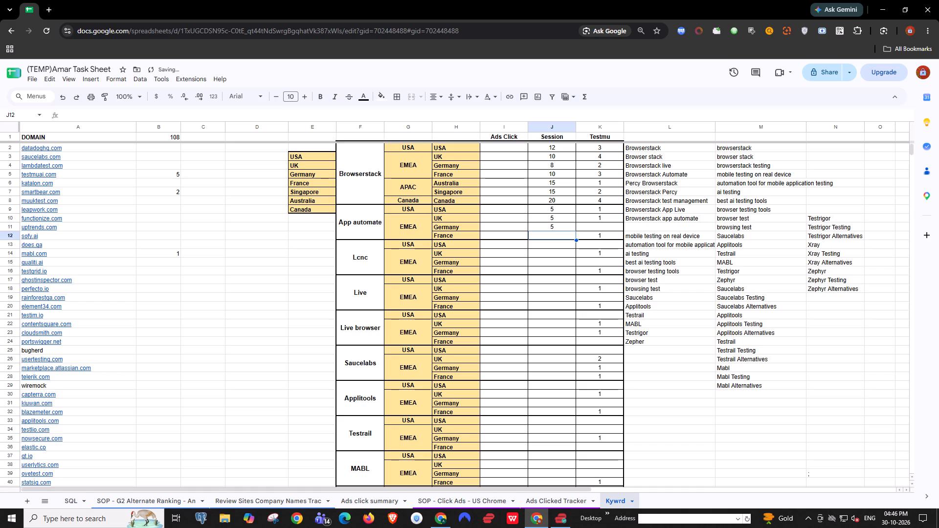
pyautogui.press('5')
pyautogui.press('Return')
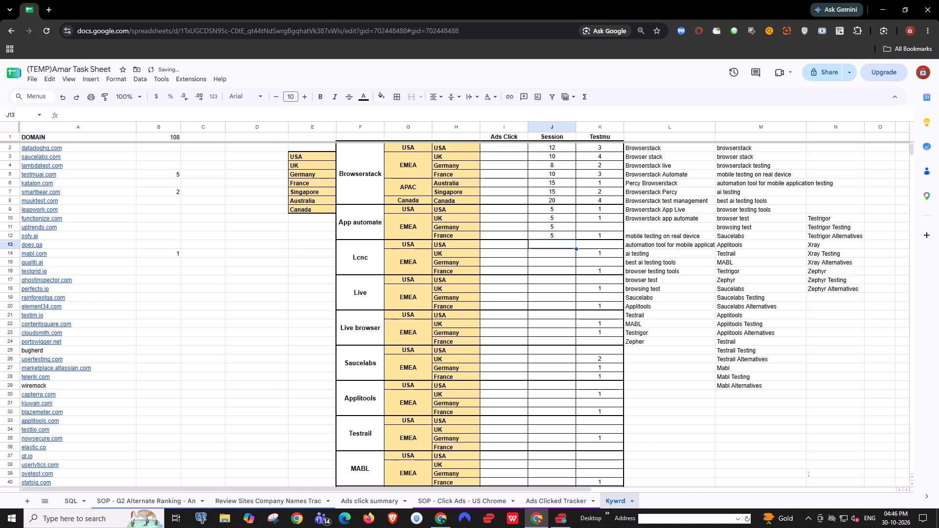
# Enter a Session value of 5 for all four Lcnc countries, from USA to France.
pyautogui.press('5')
pyautogui.press('Return')
pyautogui.press('5')
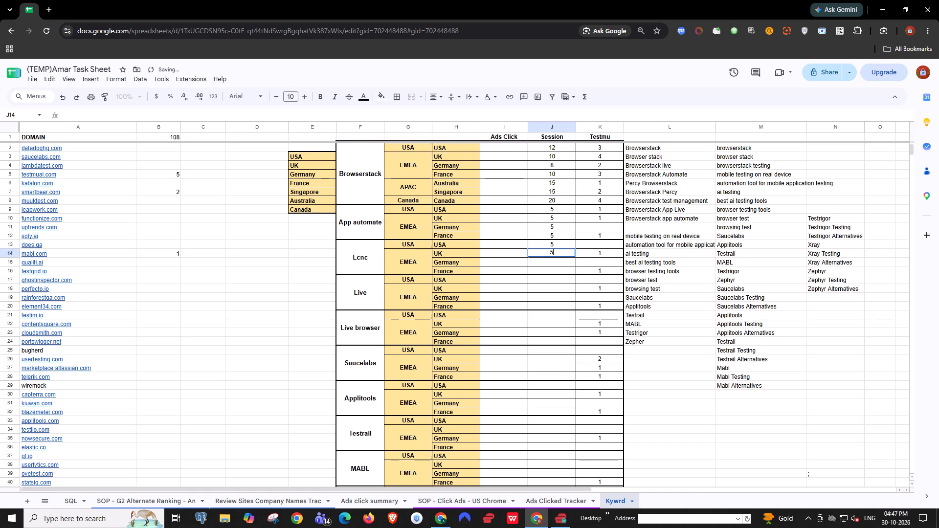
pyautogui.press('Return')
pyautogui.press('5')
pyautogui.press('Return')
pyautogui.press('5')
pyautogui.press('Return')
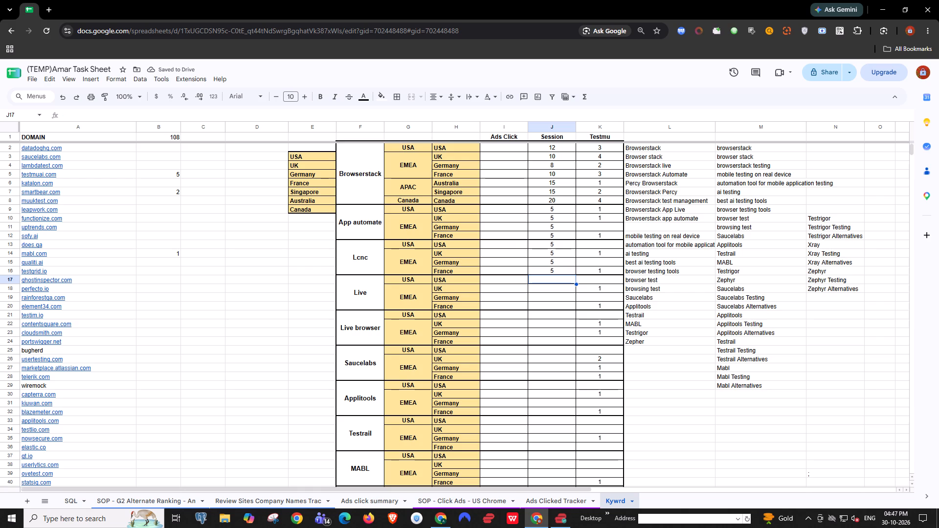
# Fill in the Live group's Session values: 5 for USA and 6 each for UK, Germany and France.
pyautogui.press('5')
pyautogui.press('Return')
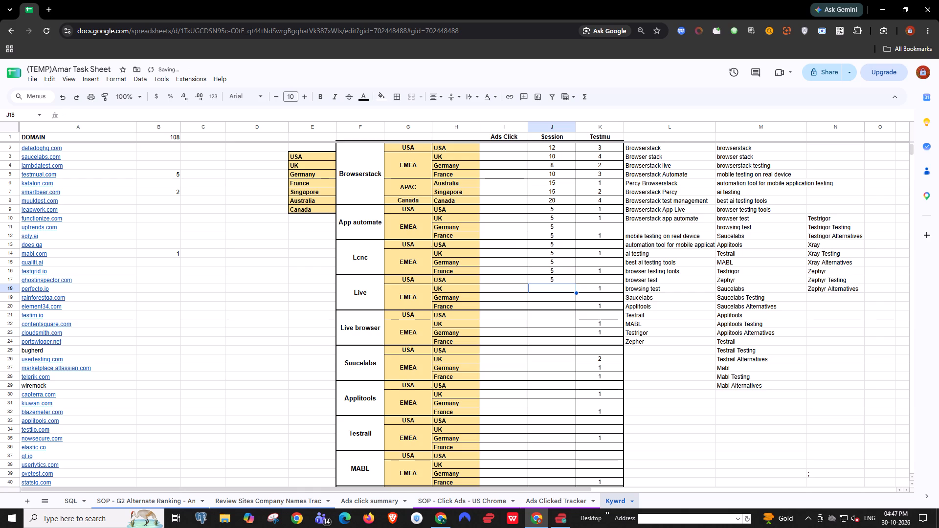
pyautogui.press('6')
pyautogui.press('Return')
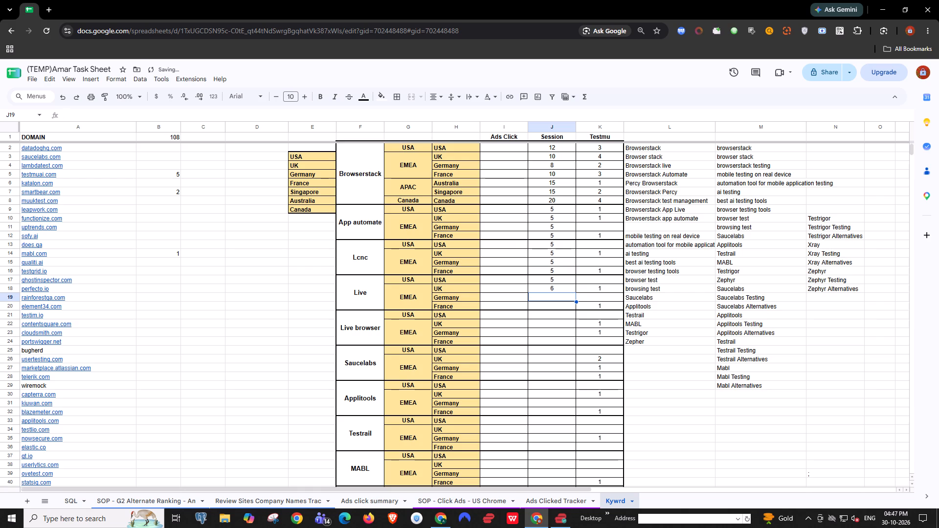
pyautogui.press('6')
pyautogui.press('Return')
pyautogui.press('6')
pyautogui.press('Return')
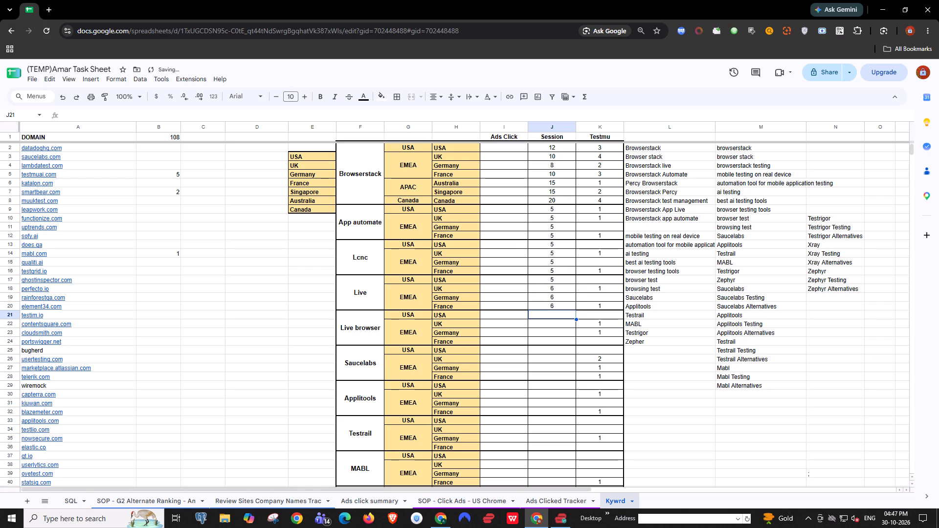
# Enter a Session value of 5 for all four Live browser countries, from USA to France.
pyautogui.press('5')
pyautogui.press('Return')
pyautogui.press('5')
pyautogui.press('Return')
pyautogui.press('5')
pyautogui.press('Return')
pyautogui.press('5')
pyautogui.press('Return')
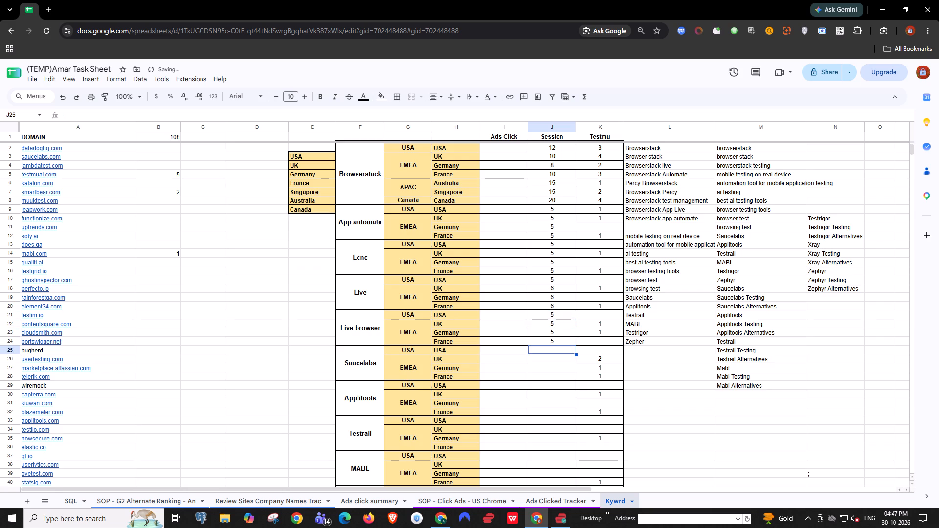
# Enter a Session value of 5 for all four Saucelabs countries, from USA to France.
pyautogui.scroll(1, 558, 148)
pyautogui.scroll(-2, 590, 262)
pyautogui.scroll(2, 681, 371)
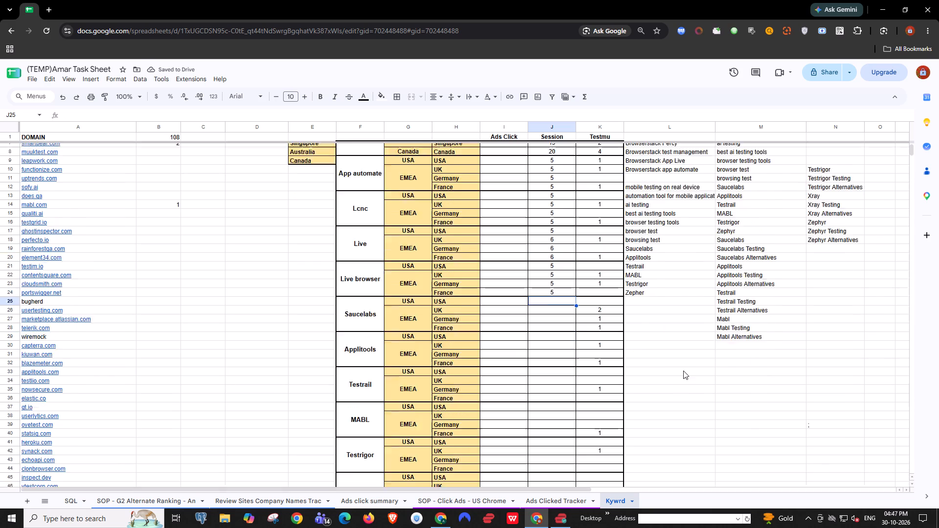
pyautogui.scroll(3, 683, 371)
pyautogui.scroll(-1, 586, 299)
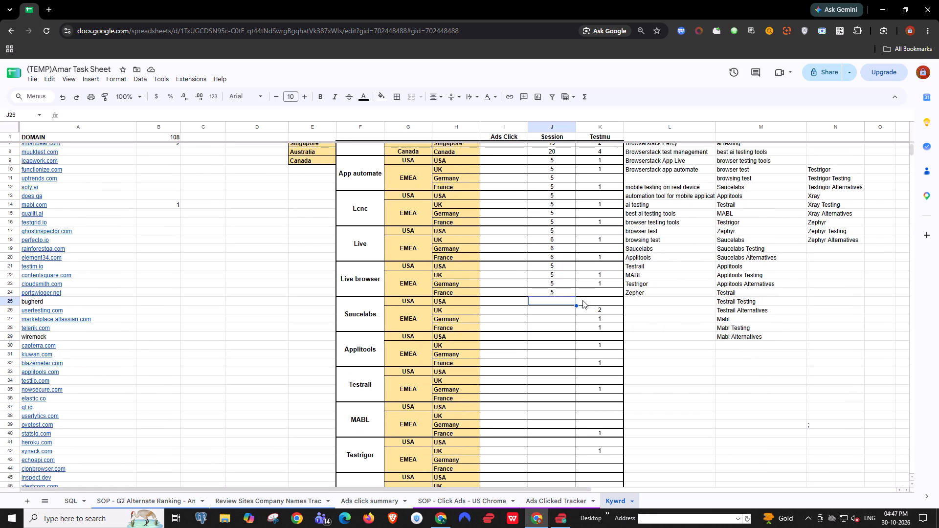
pyautogui.scroll(-2, 565, 307)
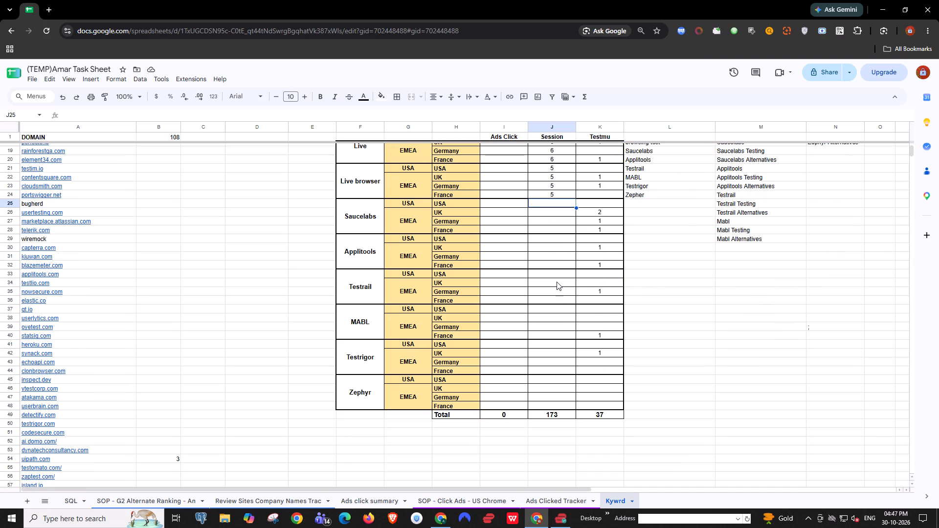
pyautogui.press('5')
pyautogui.press('Return')
pyautogui.press('5')
pyautogui.press('Return')
pyautogui.press('5')
pyautogui.press('Return')
pyautogui.press('5')
pyautogui.press('Return')
# Enter a Session value of 5 for all four Applitools countries, from USA to France.
pyautogui.press('5')
pyautogui.press('Return')
pyautogui.press('5')
pyautogui.press('Return')
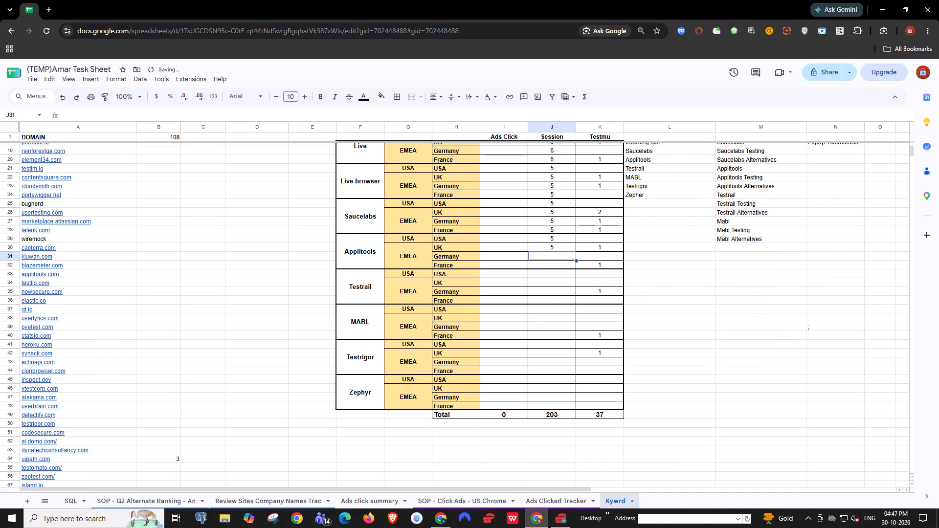
pyautogui.press('5')
pyautogui.press('Return')
pyautogui.press('5')
pyautogui.press('Return')
# Fill in the Testrail Session values: USA 5, UK 5, Germany 55 and France 5.
pyautogui.press('5')
pyautogui.press('Return')
pyautogui.press('5')
pyautogui.press('Return')
pyautogui.write('55')
pyautogui.press('Return')
pyautogui.press('Return')
pyautogui.press('Return')
pyautogui.press('5')
pyautogui.press('Return')
# Enter a Session value of 5 for all four MABL countries, from USA to France.
pyautogui.press('5')
pyautogui.press('Return')
pyautogui.press('5')
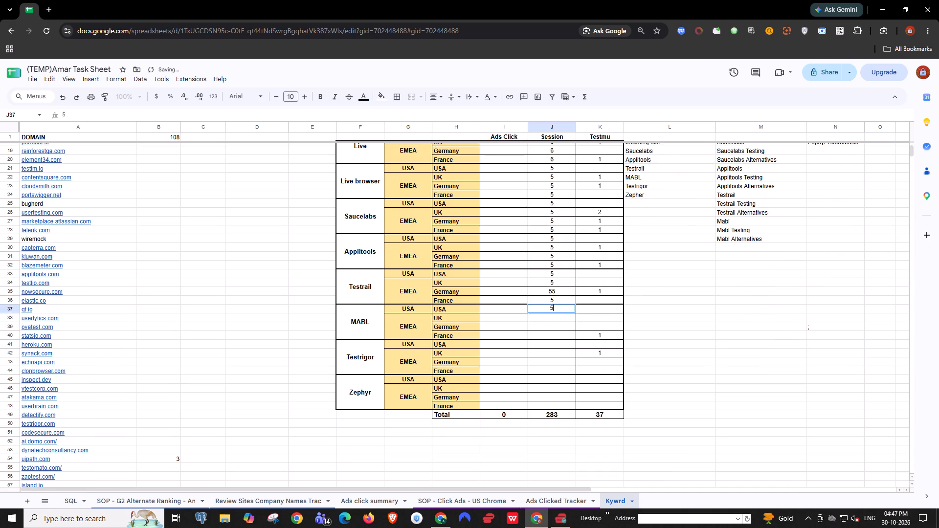
pyautogui.press('Return')
pyautogui.press('5')
pyautogui.press('Return')
pyautogui.press('5')
pyautogui.press('Return')
# Enter a Session value of 5 for all four Testrigor countries, from USA to France.
pyautogui.press('5')
pyautogui.press('Return')
pyautogui.press('5')
pyautogui.press('Return')
pyautogui.press('5')
pyautogui.press('Return')
pyautogui.press('5')
pyautogui.press('Return')
# Fill in the Zephyr Session values: USA 55 and 5 each for UK, Germany and France.
pyautogui.press('5')
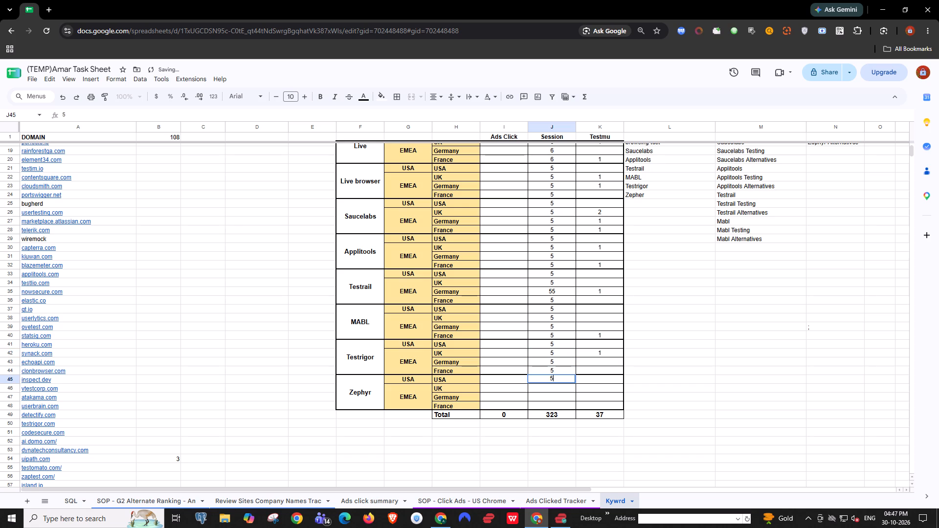
pyautogui.press('5')
pyautogui.press('Return')
pyautogui.press('5')
pyautogui.press('Return')
pyautogui.press('5')
pyautogui.press('Return')
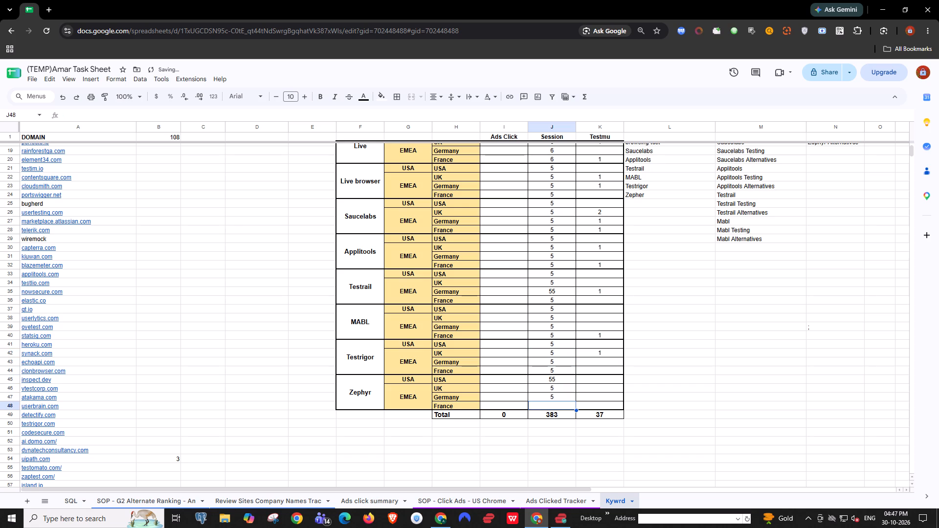
pyautogui.press('5')
pyautogui.press('Return')
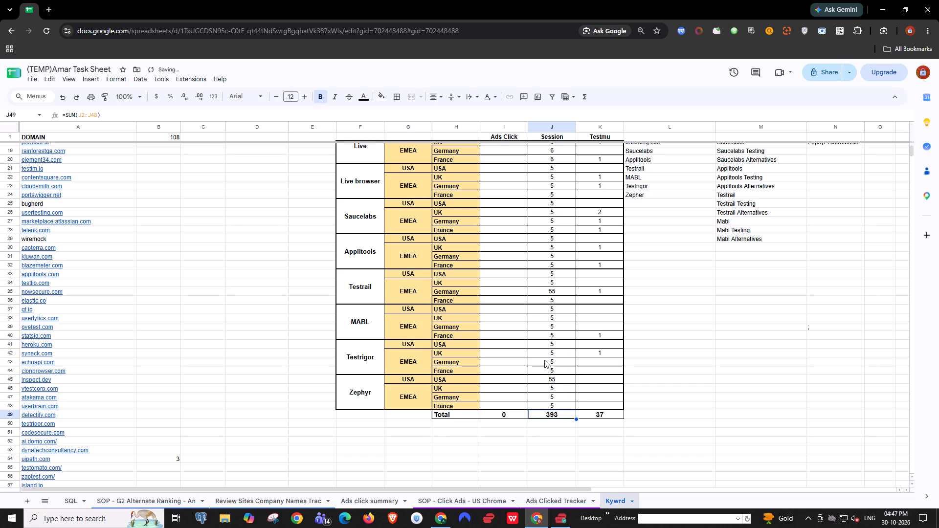
# Correct the Zephyr USA Session value to 5.
pyautogui.click(556, 380)
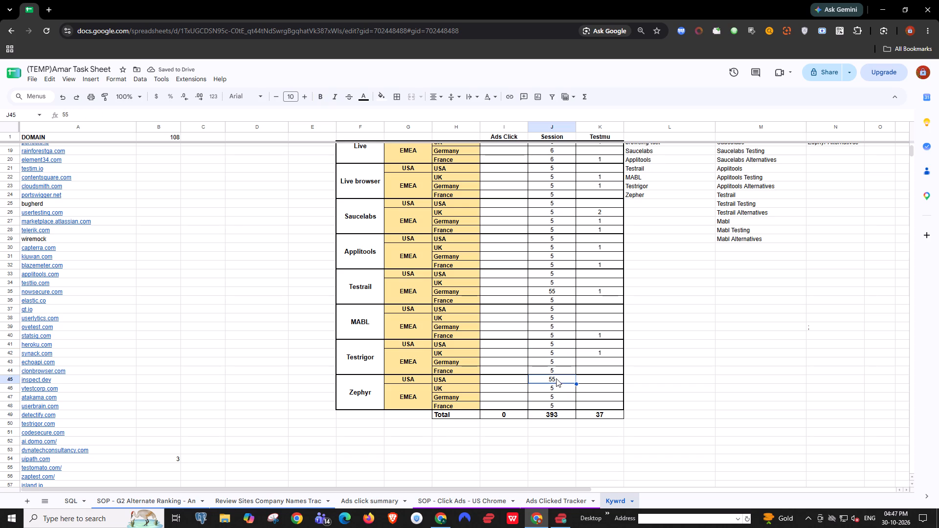
pyautogui.press('5')
pyautogui.press('Return')
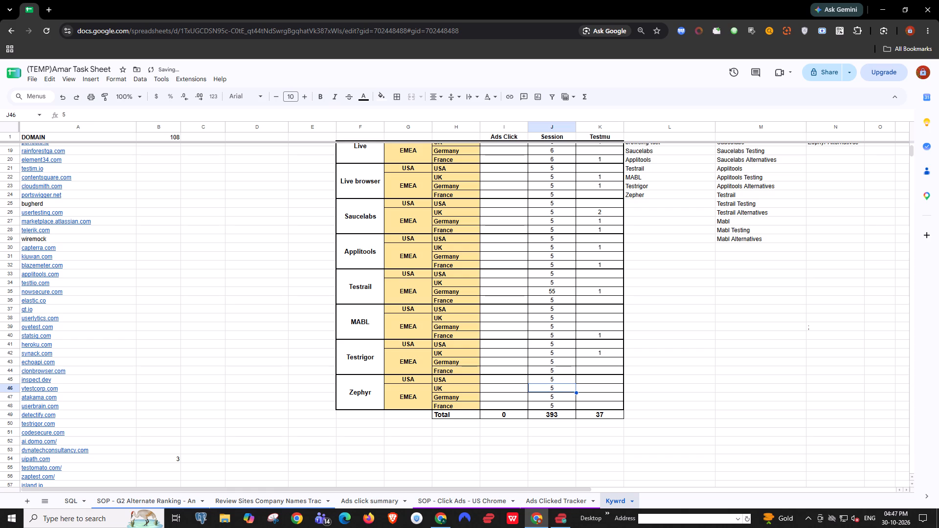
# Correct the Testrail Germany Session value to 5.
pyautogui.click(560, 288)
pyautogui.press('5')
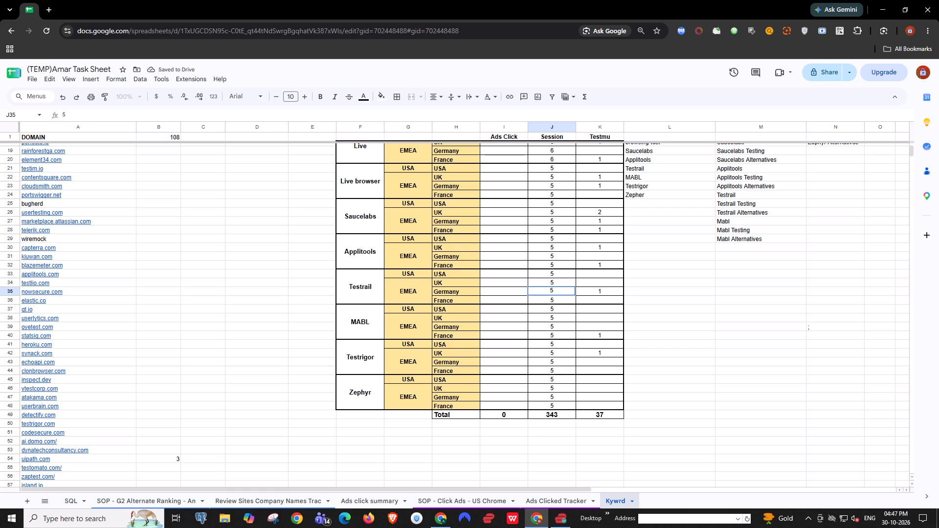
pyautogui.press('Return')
# Change the App automate Session values to 3 for USA and 2 each for UK, Germany and France.
pyautogui.scroll(5, 560, 288)
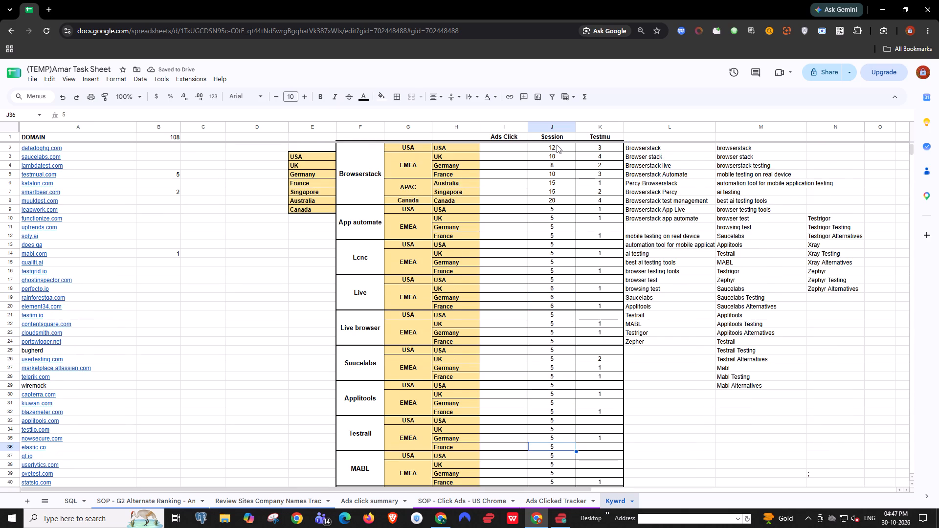
pyautogui.click(550, 211)
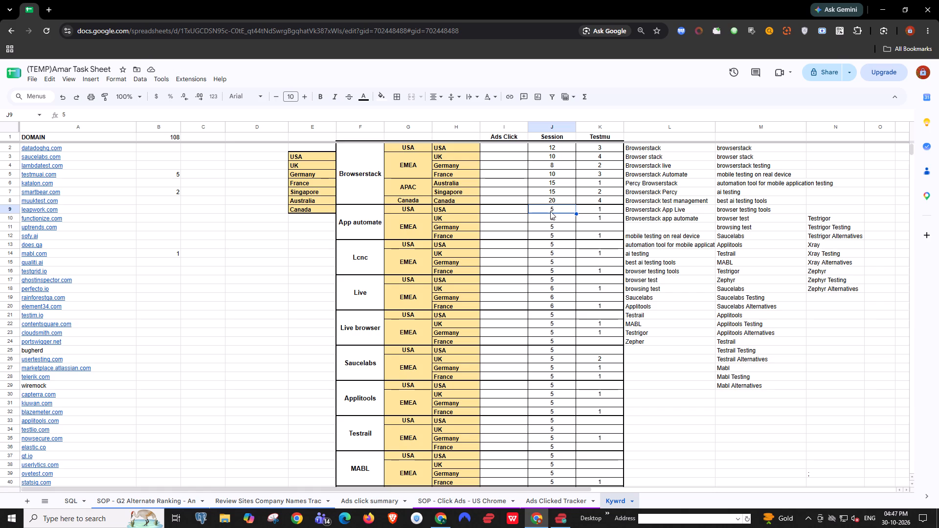
pyautogui.press('3')
pyautogui.press('Return')
pyautogui.press('2')
pyautogui.press('Return')
pyautogui.press('2')
pyautogui.press('Return')
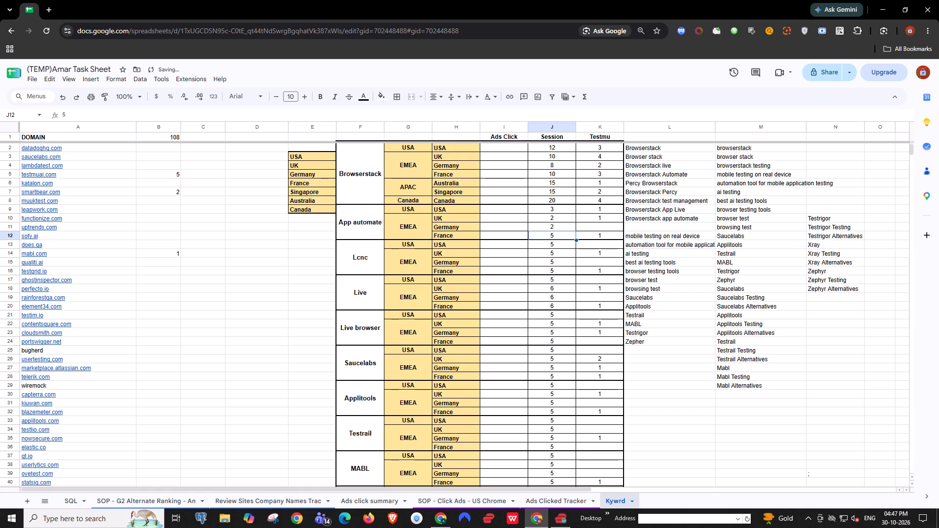
pyautogui.press('2')
pyautogui.press('Return')
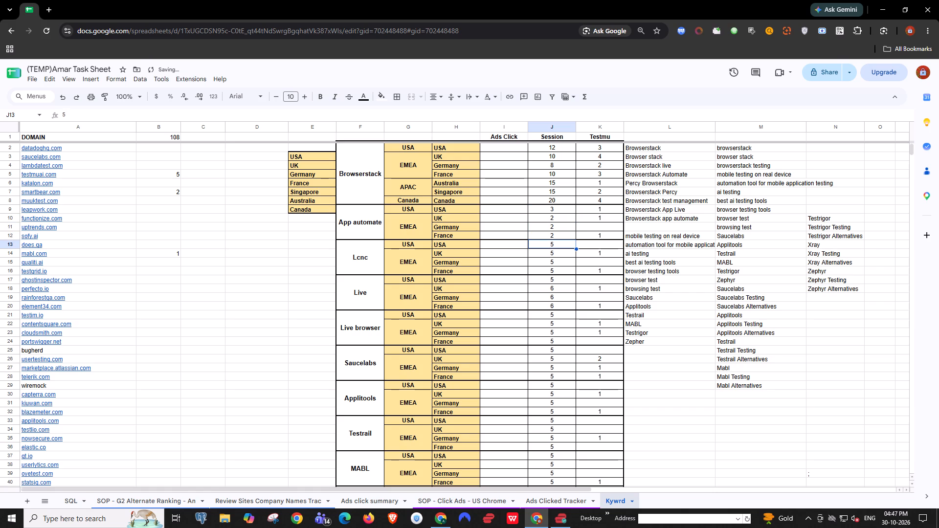
# Change the Lcnc Session values to USA 3, UK 2, Germany 2 and France 3.
pyautogui.press('3')
pyautogui.press('Return')
pyautogui.press('2')
pyautogui.press('Return')
pyautogui.press('2')
pyautogui.press('Return')
pyautogui.press('3')
pyautogui.press('Return')
# Set the Session value to 2 for all four Live countries, from USA to France.
pyautogui.press('2')
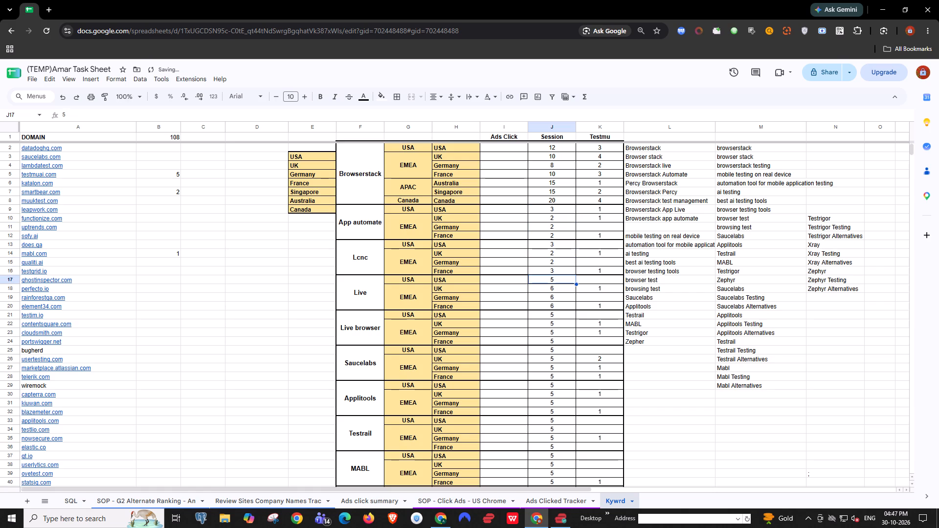
pyautogui.press('Return')
pyautogui.press('2')
pyautogui.press('Return')
pyautogui.press('2')
pyautogui.press('Return')
pyautogui.press('2')
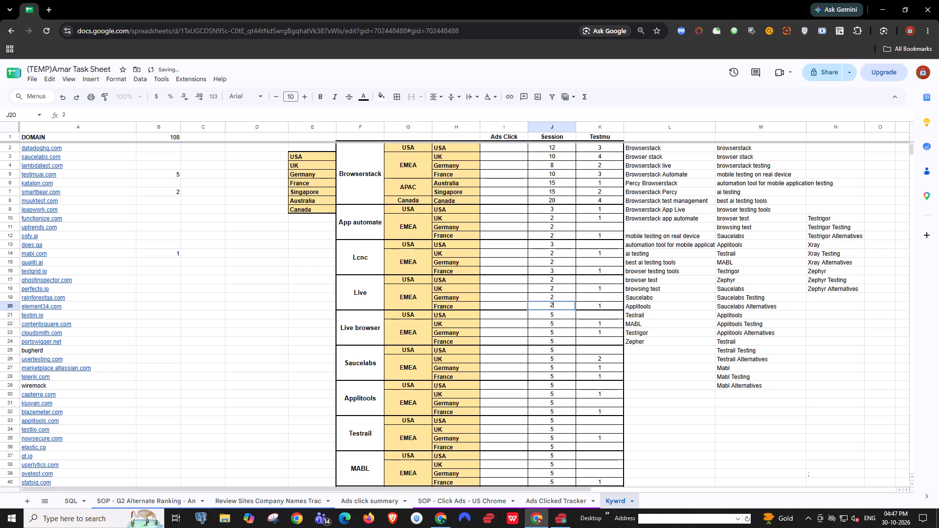
pyautogui.press('Return')
# Set the Session value to 2 for all four Live browser countries, from USA to France.
pyautogui.press('2')
pyautogui.press('Return')
pyautogui.press('2')
pyautogui.press('Return')
pyautogui.press('2')
pyautogui.press('Return')
pyautogui.press('2')
pyautogui.press('Return')
# Set the Session value to 2 for all four Saucelabs countries, from USA to France.
pyautogui.press('2')
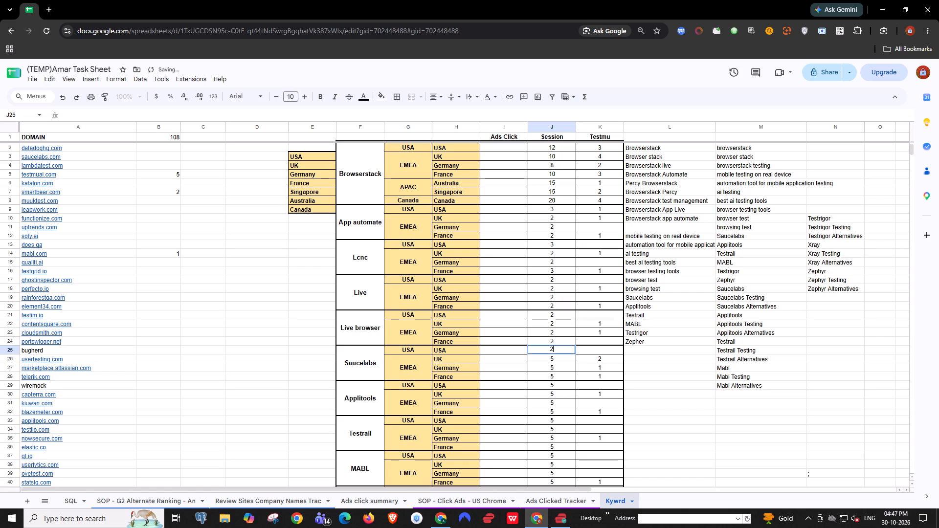
pyautogui.press('Return')
pyautogui.press('2')
pyautogui.press('Return')
pyautogui.press('2')
pyautogui.press('Return')
pyautogui.press('2')
pyautogui.press('Return')
# Set the Session value to 2 for all four Applitools countries, from USA to France.
pyautogui.press('2')
pyautogui.press('Return')
pyautogui.press('2')
pyautogui.press('Return')
pyautogui.press('2')
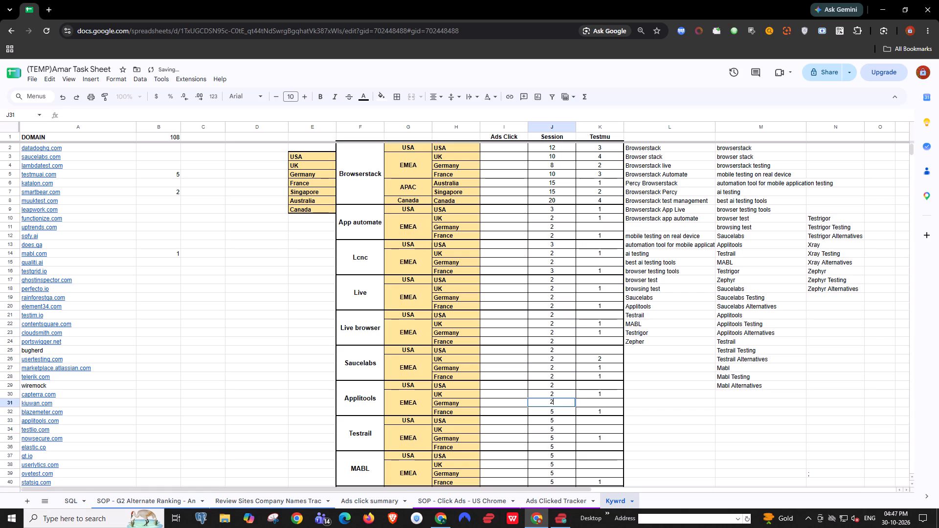
pyautogui.press('Return')
pyautogui.press('2')
pyautogui.press('Return')
# Set the Session value to 2 for all four Testrail countries, from USA to France.
pyautogui.press('2')
pyautogui.press('Return')
pyautogui.press('2')
pyautogui.press('Return')
pyautogui.press('2')
pyautogui.press('Return')
pyautogui.press('2')
pyautogui.press('Return')
# Set the Session value to 2 for all four MABL countries, from USA to France.
pyautogui.press('2')
pyautogui.press('Return')
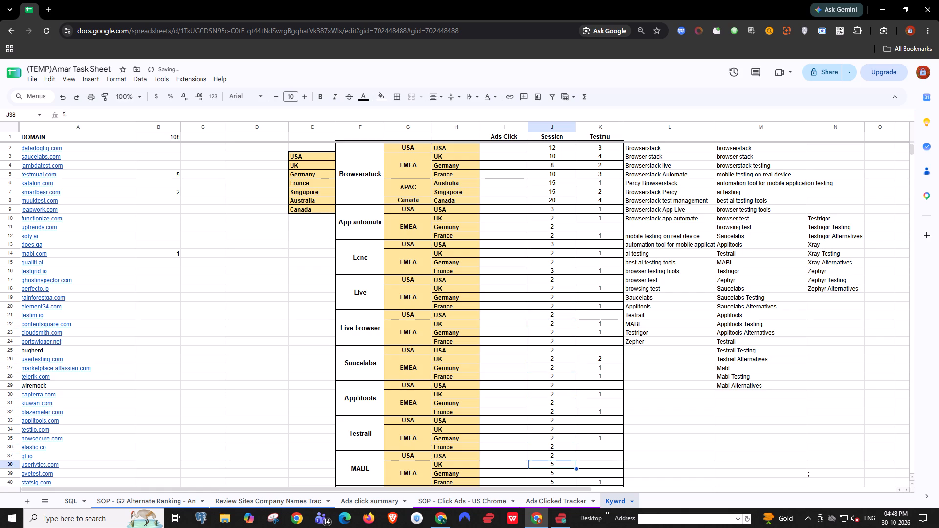
pyautogui.press('2')
pyautogui.press('Return')
pyautogui.press('2')
pyautogui.press('Return')
pyautogui.press('2')
pyautogui.press('Return')
# Change the Testrigor Session values to 3 for USA and 2 each for UK, Germany and France.
pyautogui.press('Return')
pyautogui.press('2')
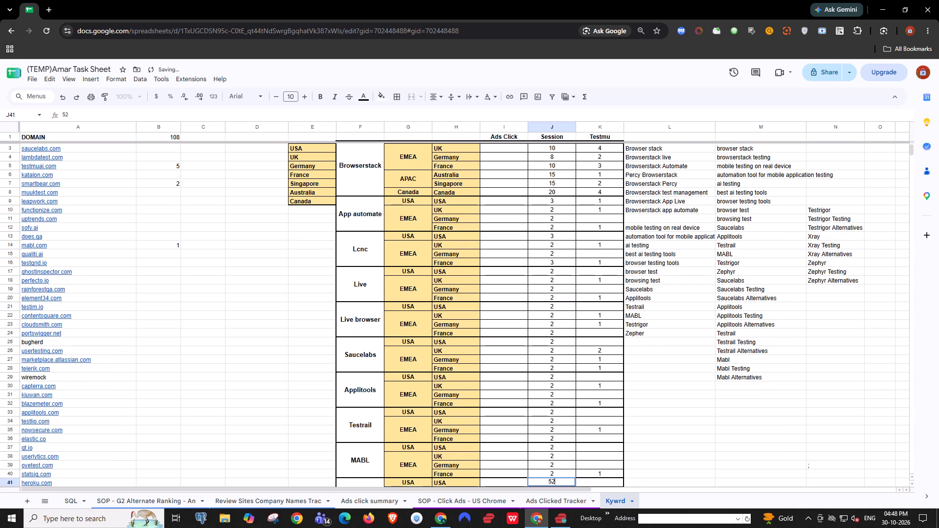
pyautogui.press('BackSpace')
pyautogui.press('BackSpace')
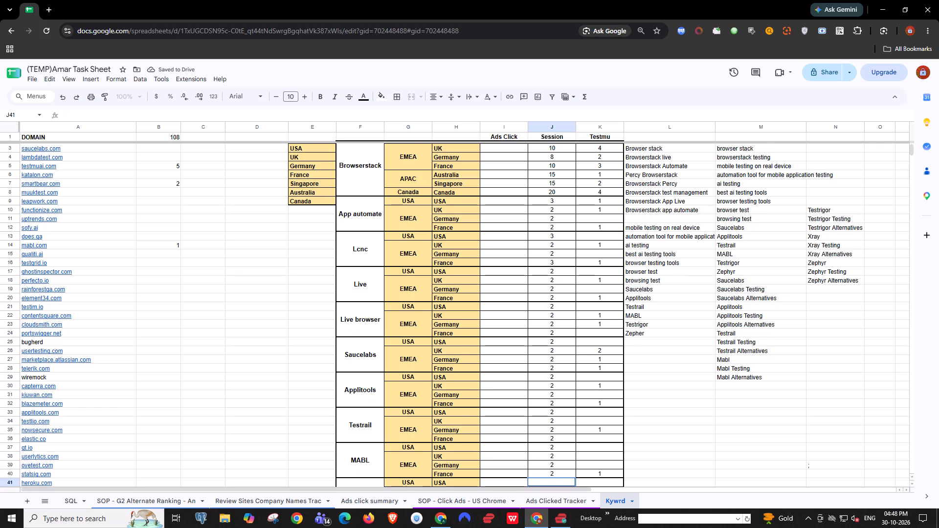
pyautogui.press('3')
pyautogui.press('Return')
pyautogui.press('2')
pyautogui.press('Return')
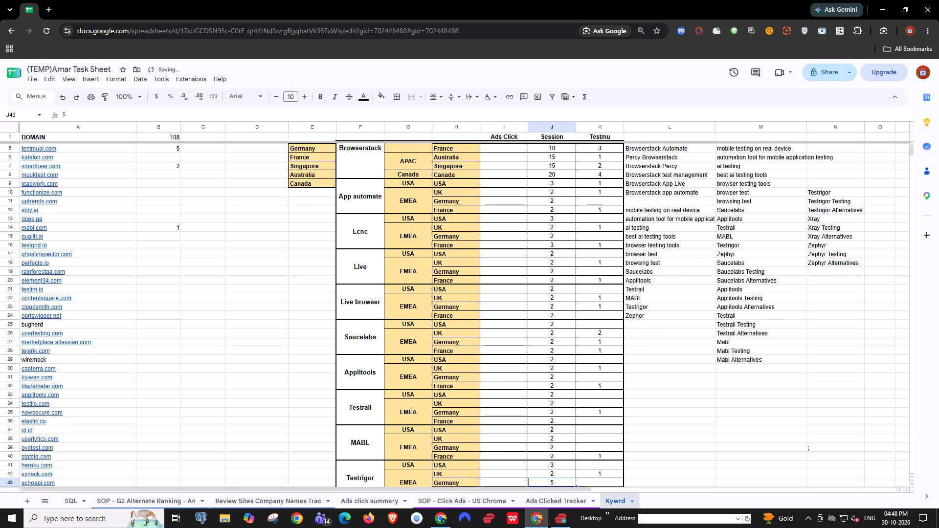
pyautogui.press('2')
pyautogui.press('Return')
pyautogui.press('2')
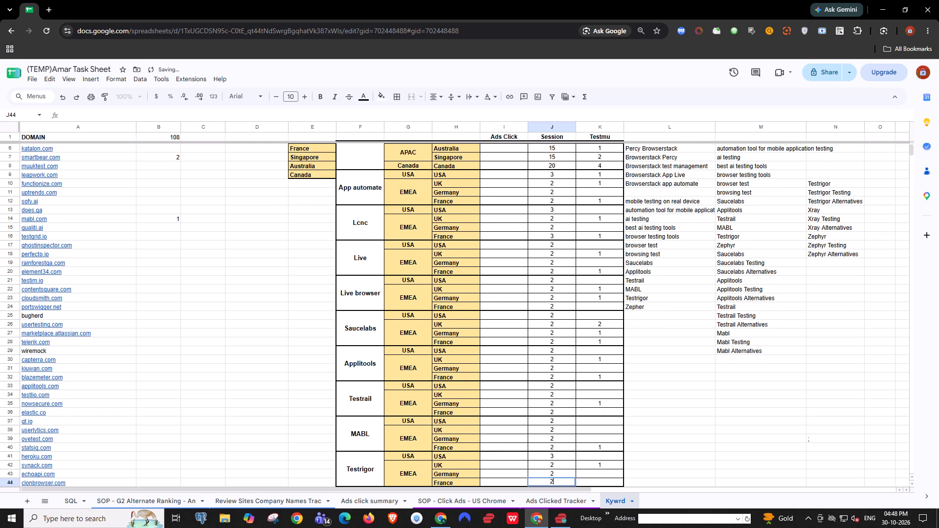
pyautogui.press('Return')
# Set the Session value to 2 for all four Zephyr countries, from USA to France.
pyautogui.press('2')
pyautogui.press('Return')
pyautogui.press('2')
pyautogui.press('Return')
pyautogui.press('2')
pyautogui.press('Return')
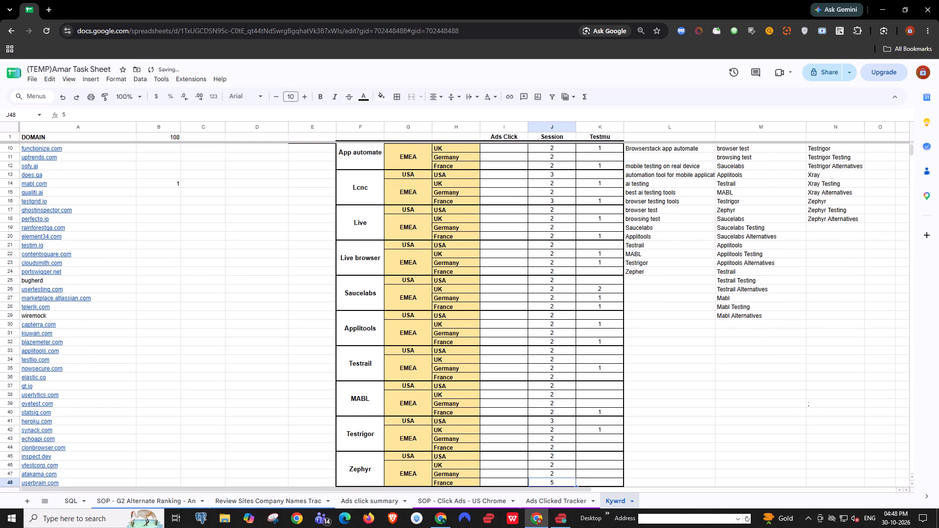
pyautogui.press('2')
pyautogui.press('Return')
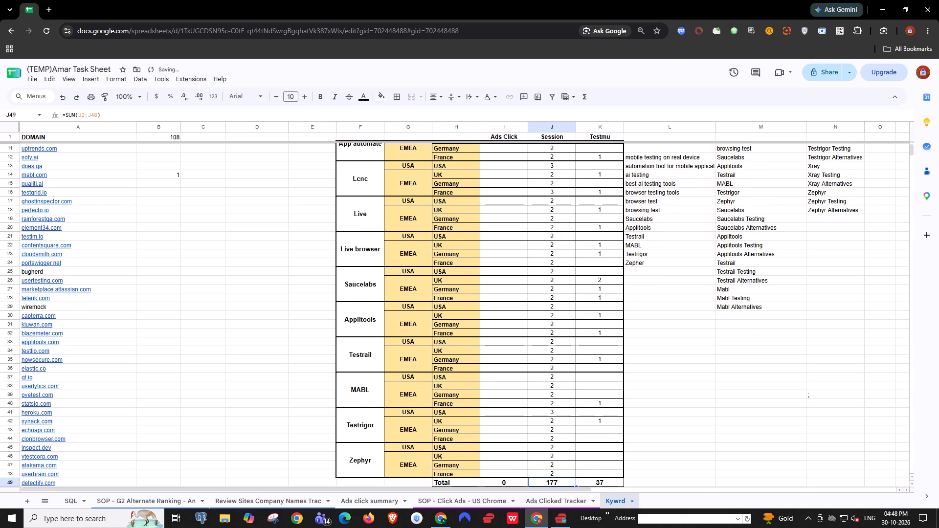
# Change the Browserstack Canada Session value to 15.
pyautogui.scroll(-1, 672, 233)
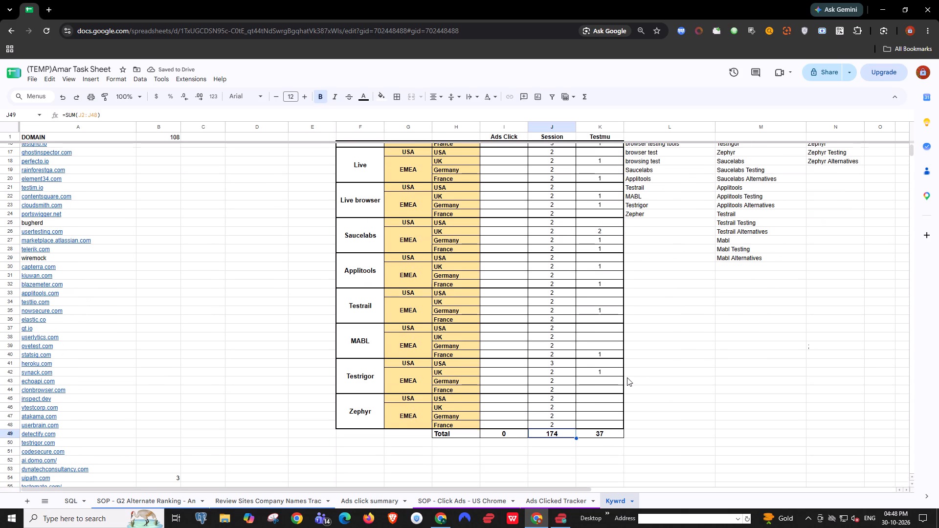
pyautogui.scroll(3, 627, 377)
pyautogui.scroll(2, 565, 184)
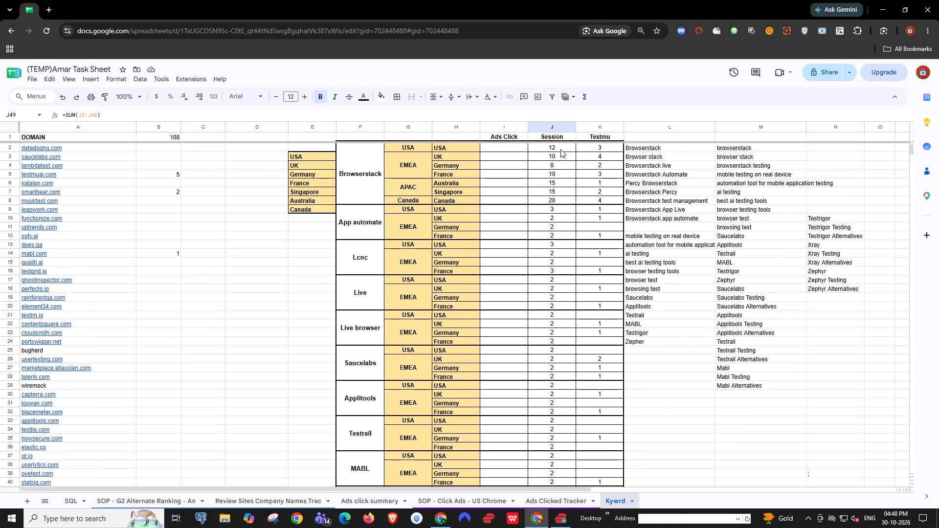
pyautogui.click(560, 202)
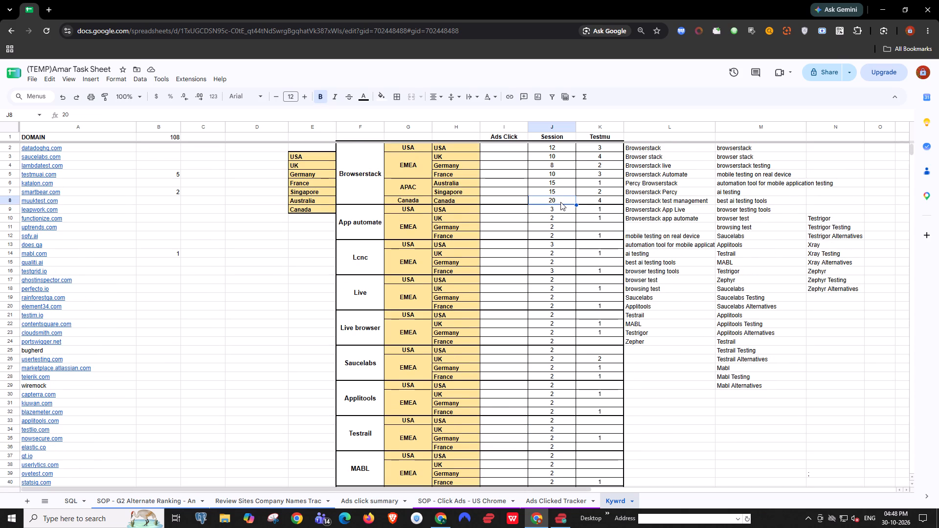
pyautogui.scroll(-4, 590, 289)
pyautogui.scroll(4, 532, 433)
pyautogui.scroll(3, 565, 260)
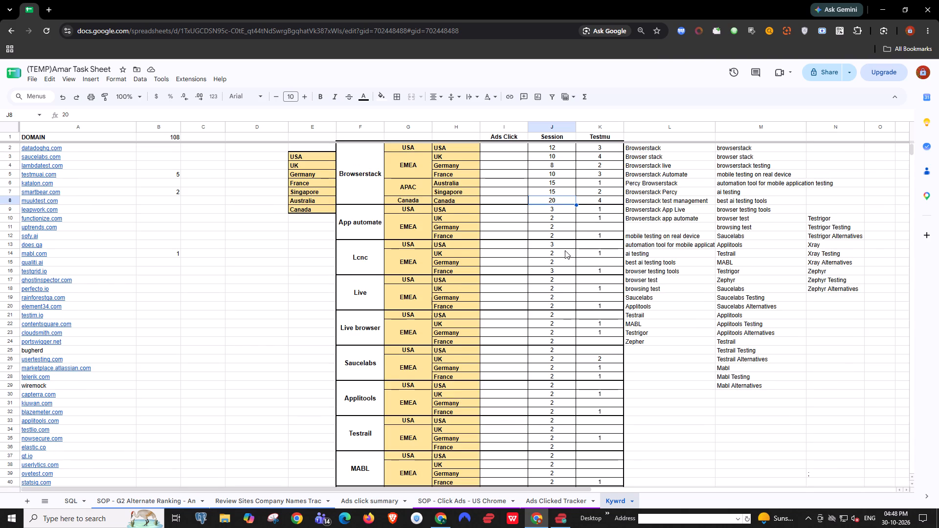
pyautogui.scroll(1, 563, 237)
pyautogui.click(560, 197)
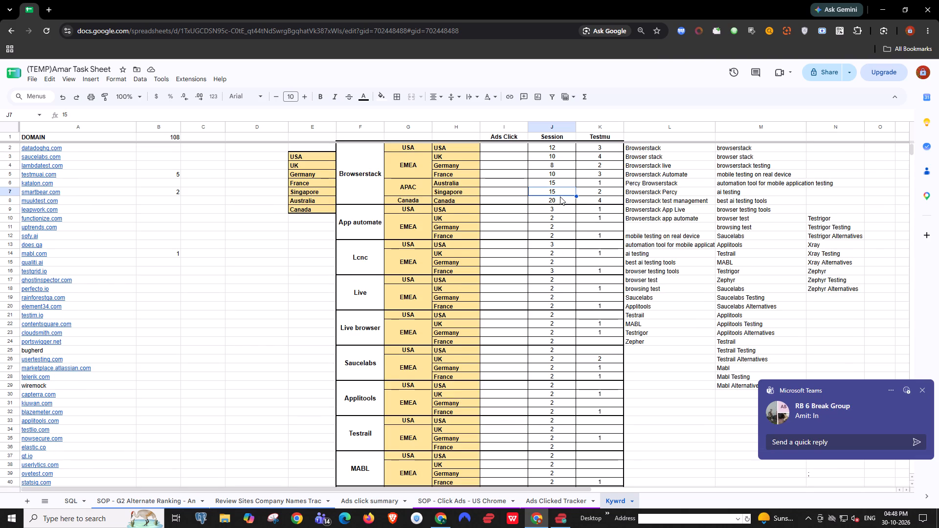
pyautogui.click(567, 198)
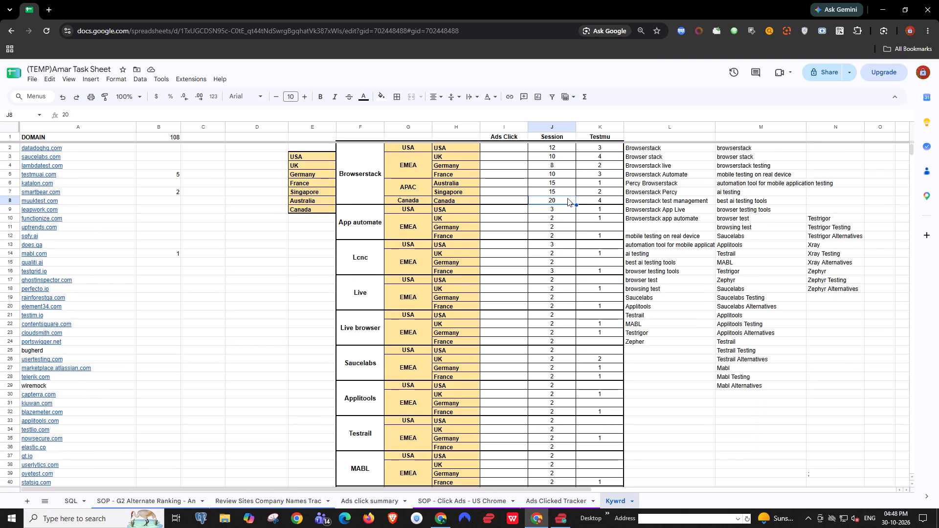
pyautogui.write('15')
pyautogui.press('Return')
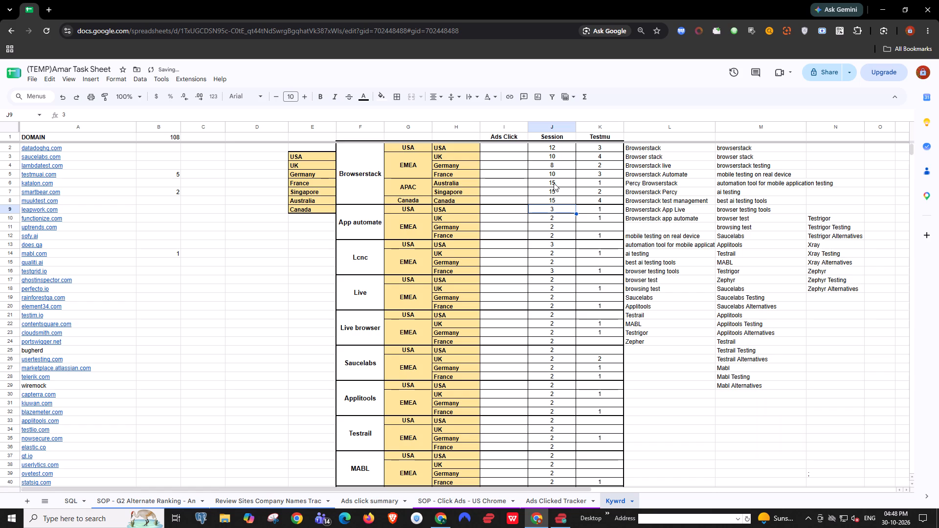
# Change the Browserstack Session values for Australia and Singapore to 10 each.
pyautogui.click(554, 183)
pyautogui.write('10')
pyautogui.press('Return')
pyautogui.write('10')
pyautogui.press('Return')
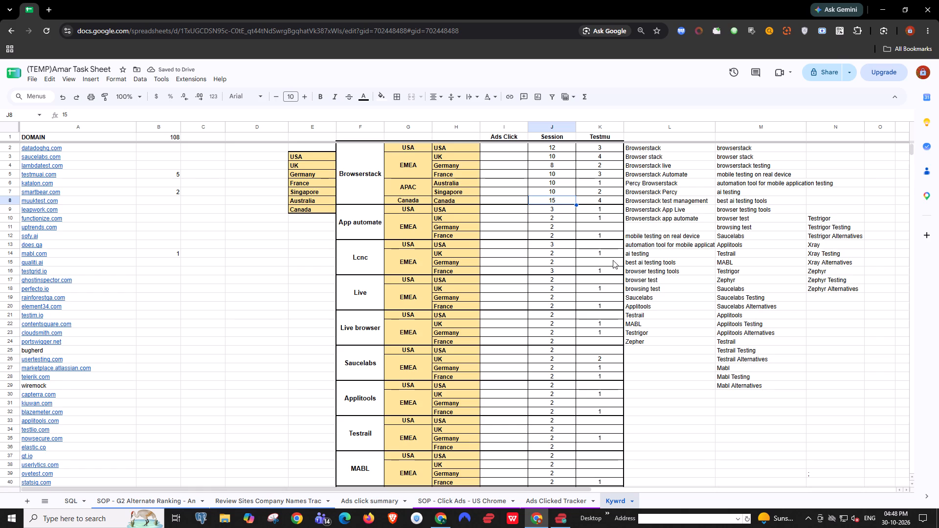
# In the Live group, change the Session values to 0 for USA and 1 for Germany.
pyautogui.scroll(-5, 611, 303)
pyautogui.scroll(3, 690, 313)
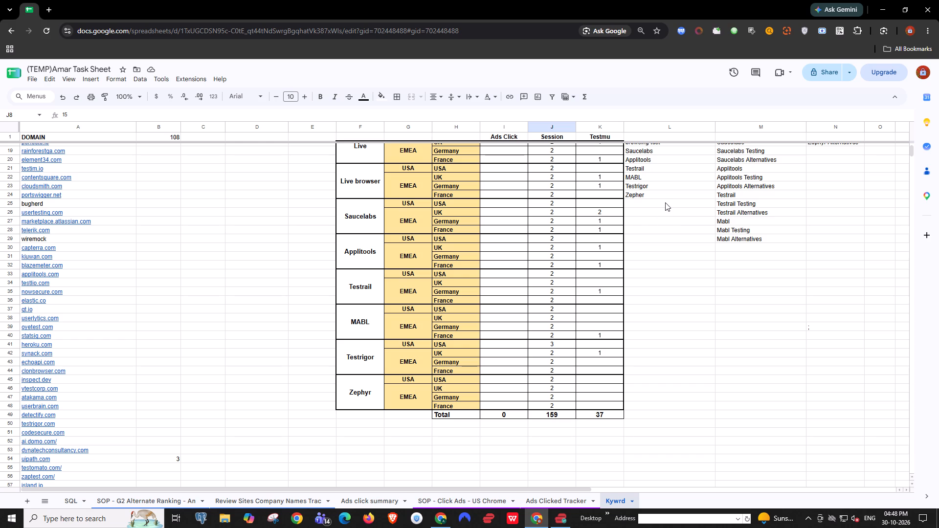
pyautogui.click(718, 360)
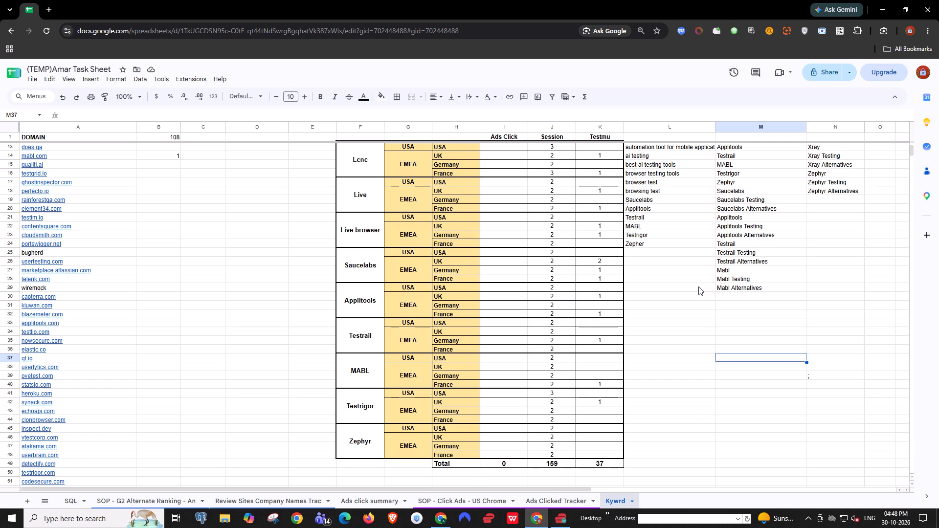
pyautogui.scroll(1, 558, 250)
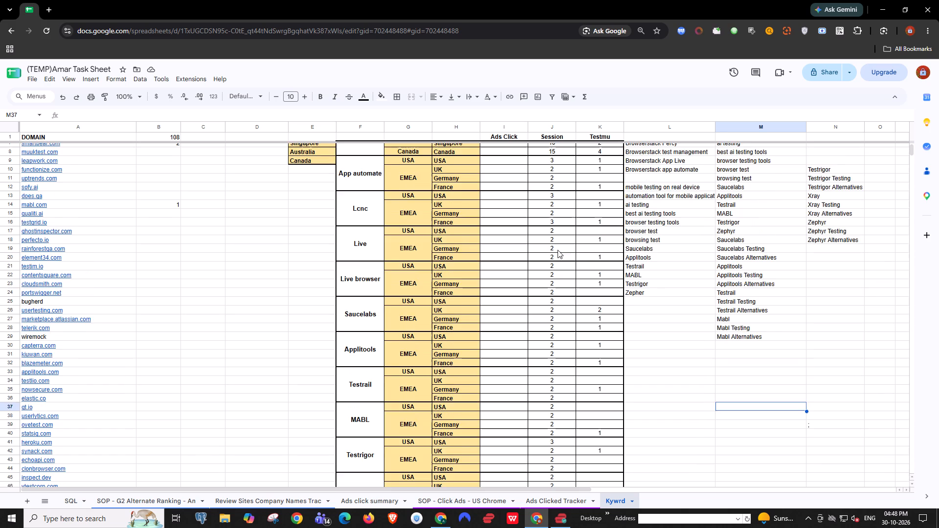
pyautogui.scroll(3, 552, 236)
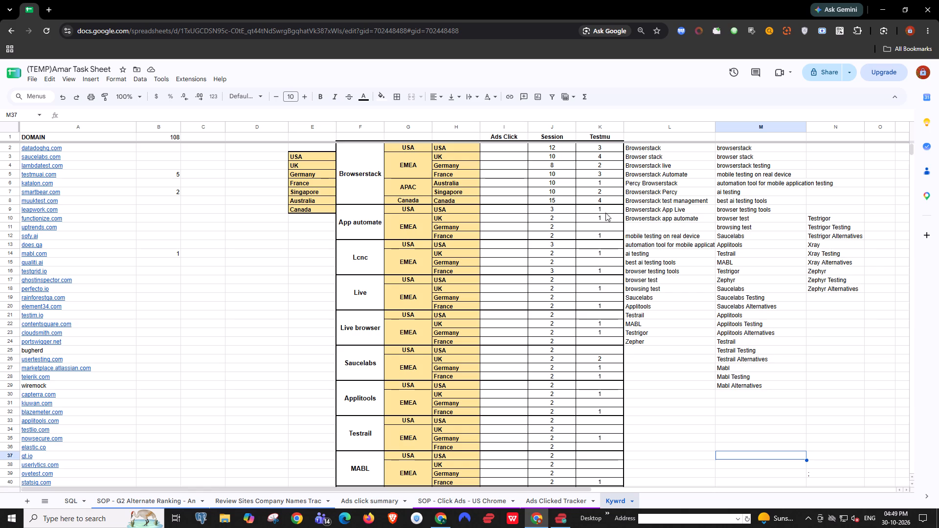
pyautogui.click(545, 279)
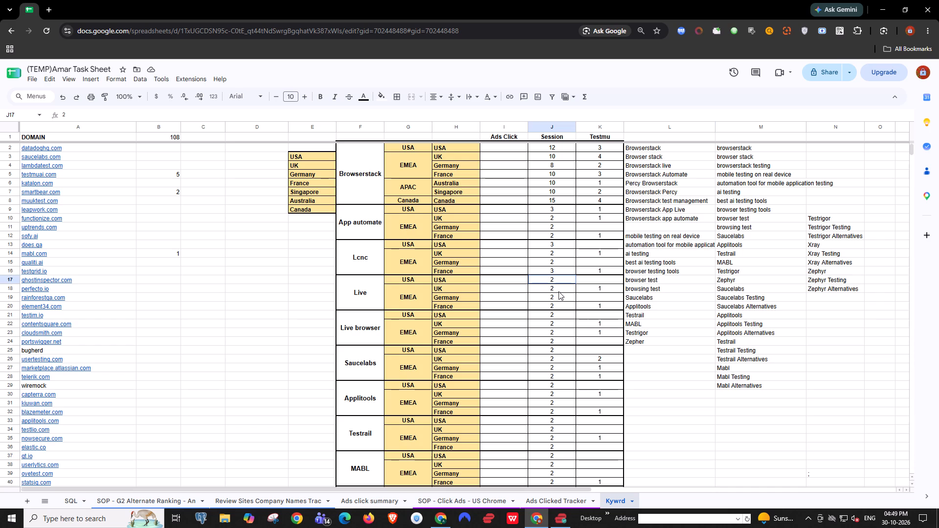
pyautogui.press('0')
pyautogui.press('Return')
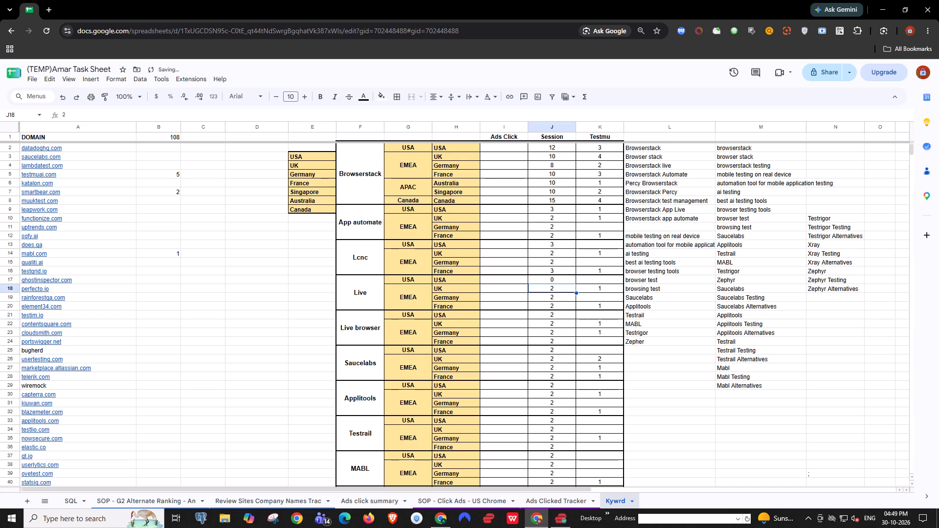
pyautogui.press('Down')
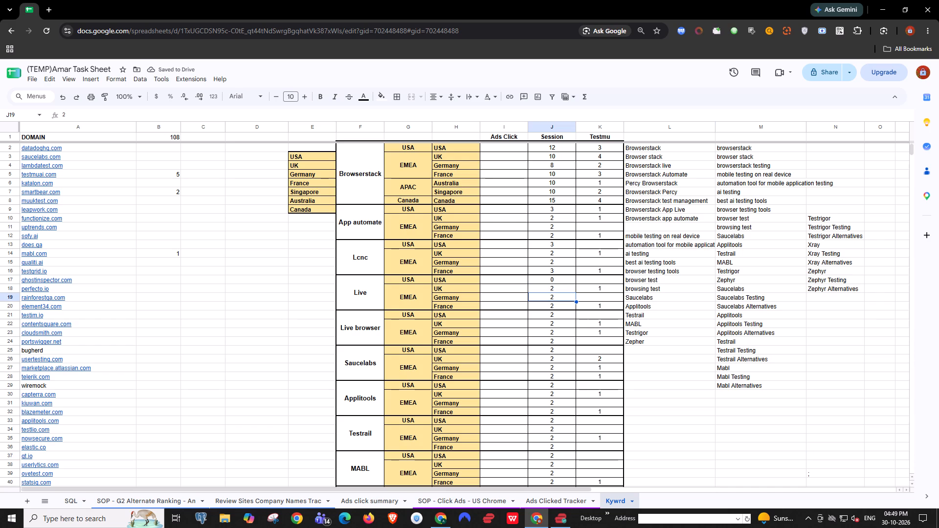
pyautogui.press('1')
pyautogui.press('Return')
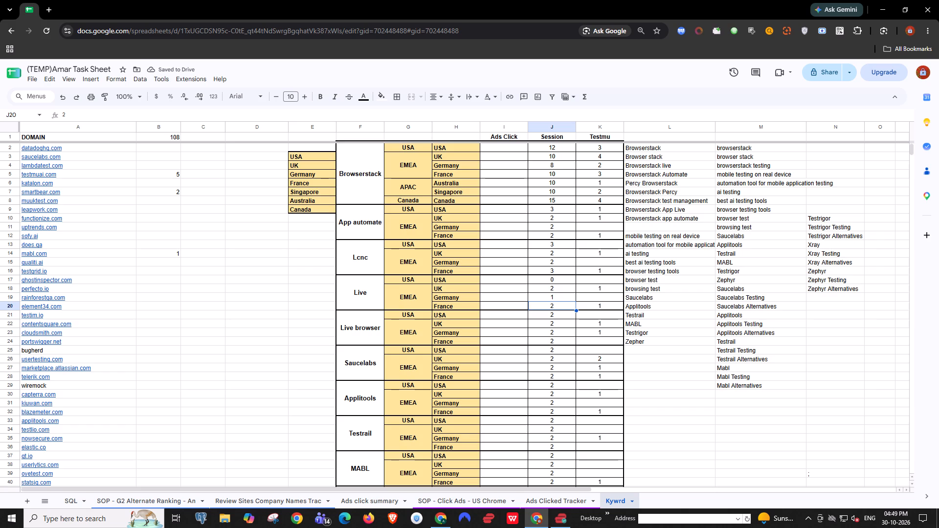
# In the Live browser group, set the Session values for USA and UK to 0.
pyautogui.press('Down')
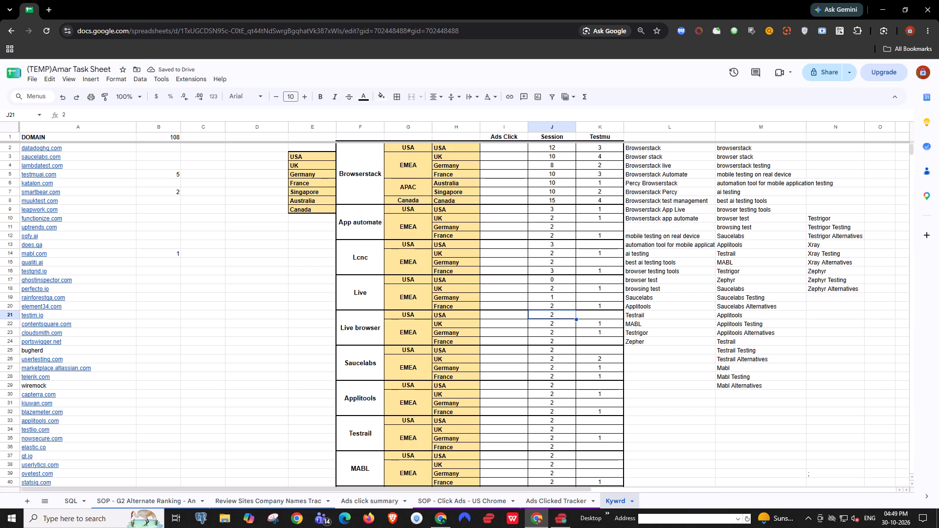
pyautogui.press('0')
pyautogui.press('Return')
pyautogui.write('000')
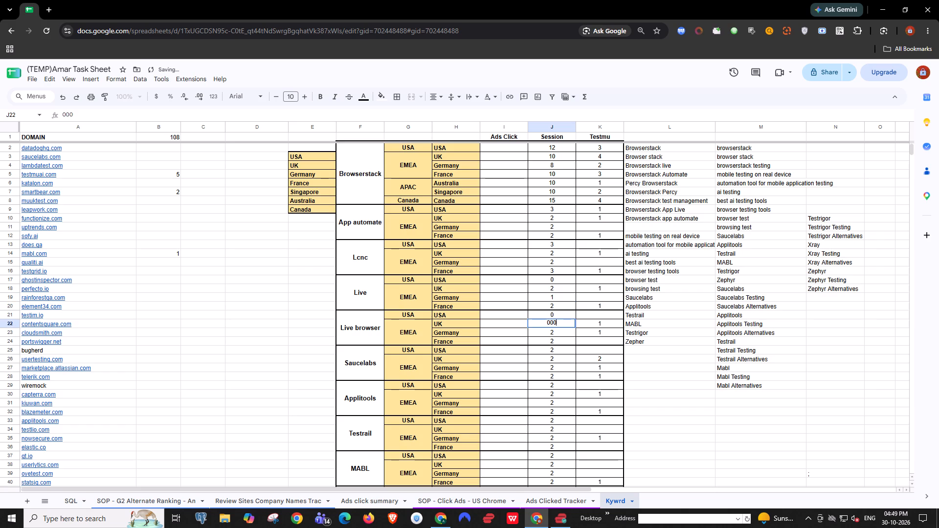
pyautogui.press('Down')
pyautogui.press('Down')
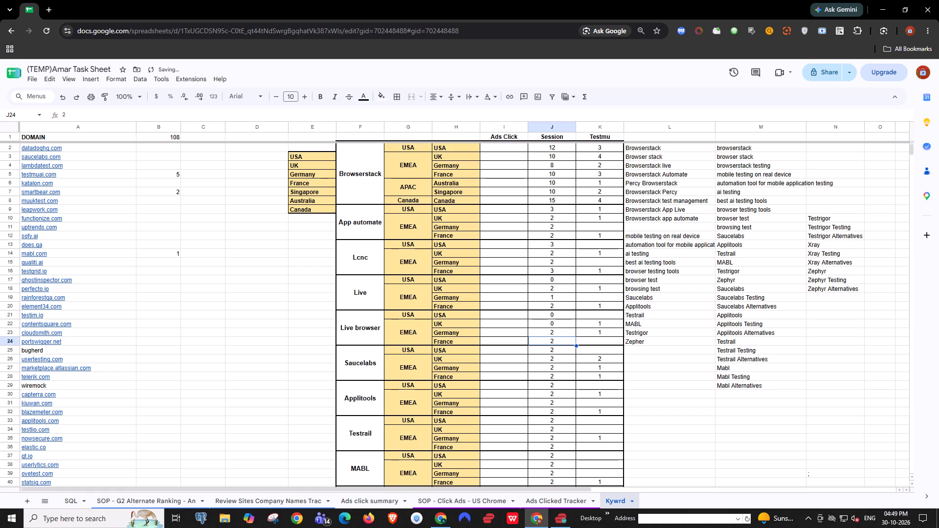
# Set the Session value for USA in the Saucelabs group to 0.
pyautogui.press('Down')
pyautogui.press('0')
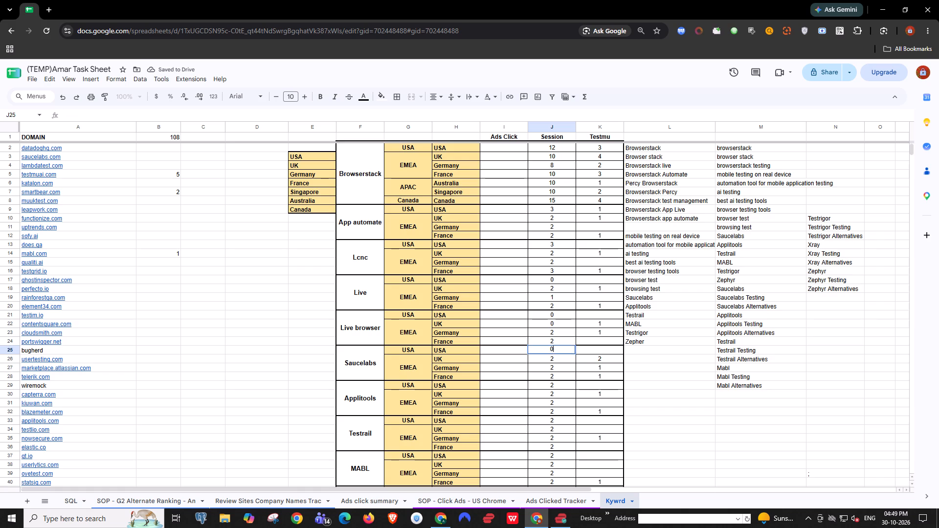
pyautogui.press('Return')
# In the Applitools group, set the Session values for USA and Germany to 0.
pyautogui.press('Right')
pyautogui.press('Down')
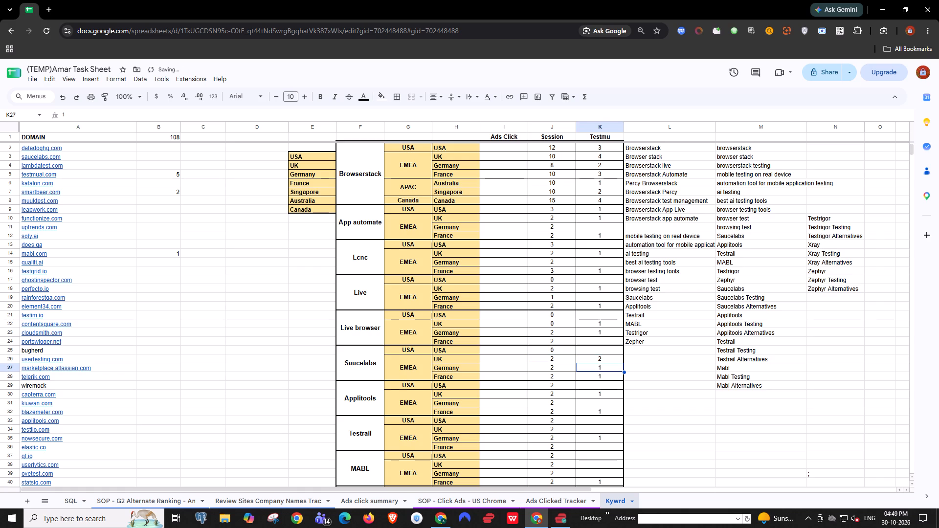
pyautogui.press('Down')
pyautogui.press('Down')
pyautogui.press('Up')
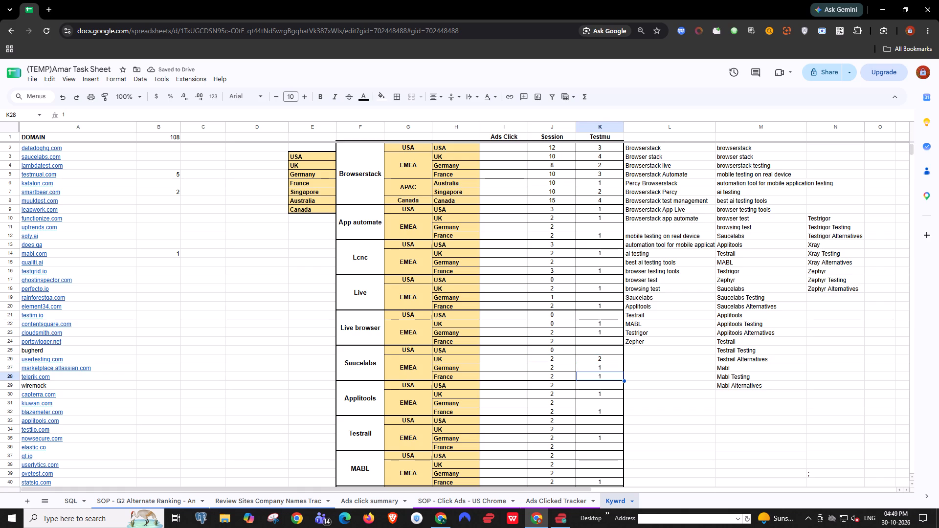
pyautogui.press('Left')
pyautogui.press('Left')
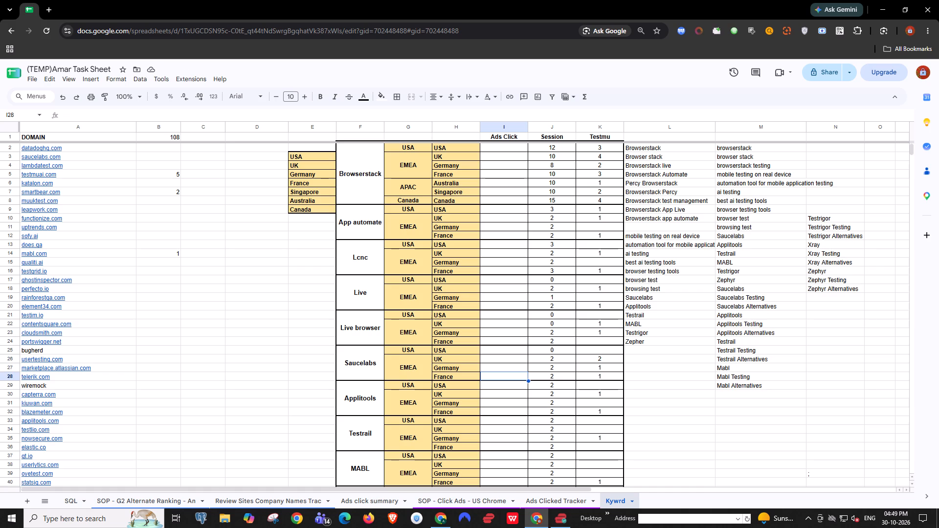
pyautogui.press('Down')
pyautogui.press('Right')
pyautogui.press('0')
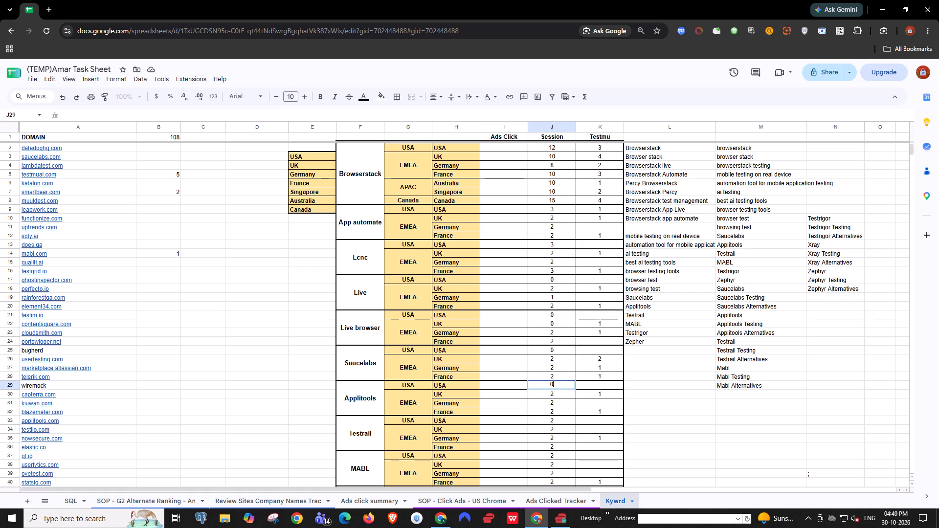
pyautogui.press('Return')
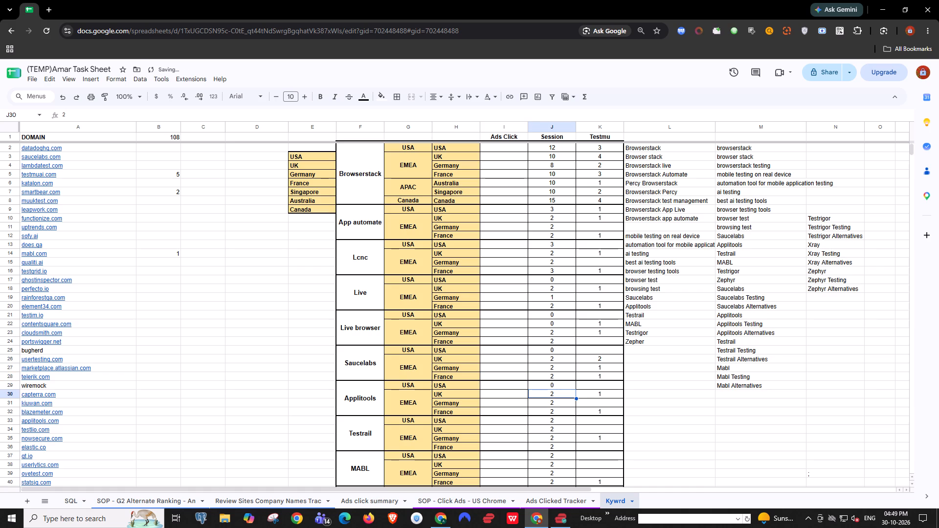
pyautogui.press('Down')
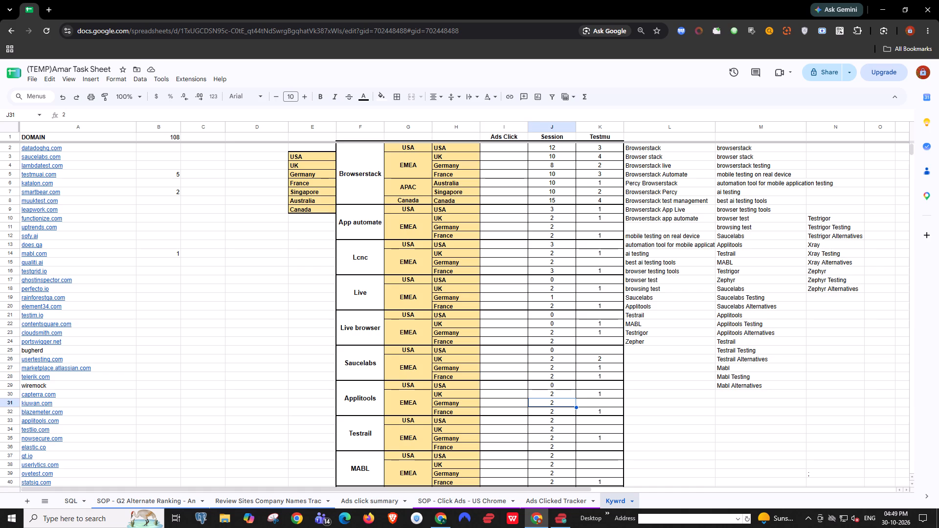
pyautogui.press('0')
pyautogui.press('Return')
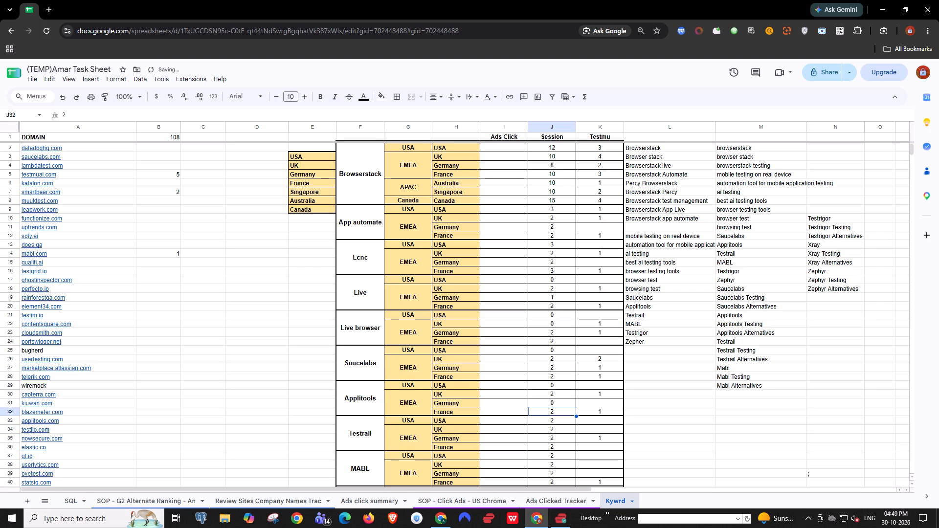
# In the Testrail group, set the Session values to 0 for USA and UK and 1 for France.
pyautogui.press('Right')
pyautogui.press('Left')
pyautogui.press('Down')
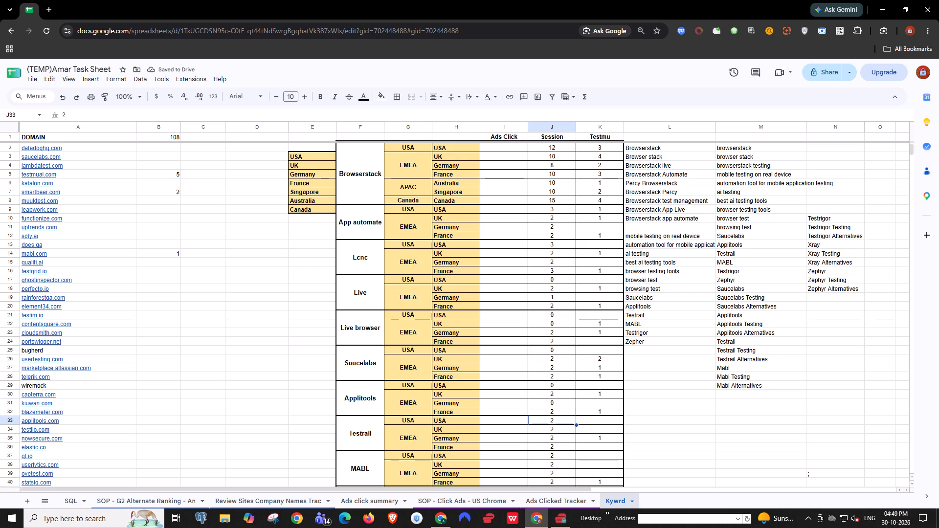
pyautogui.press('0')
pyautogui.press('Return')
pyautogui.press('0')
pyautogui.press('Return')
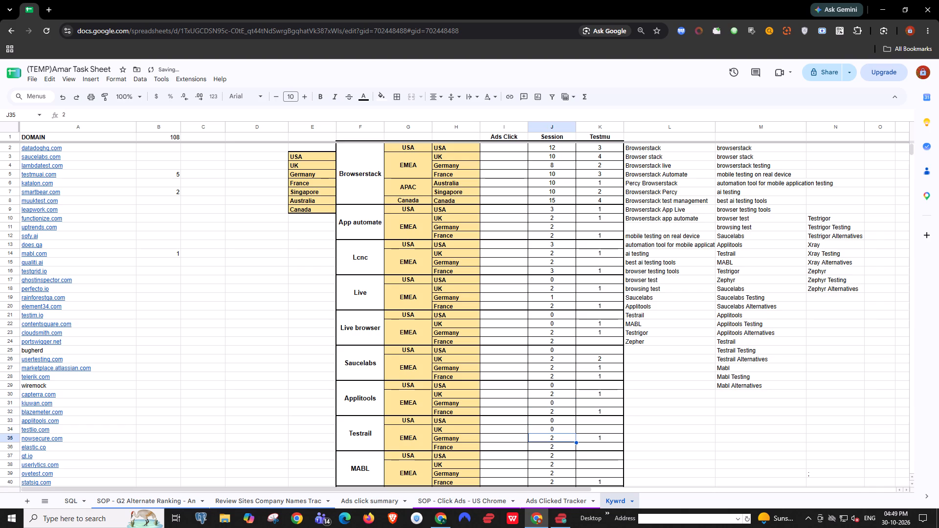
pyautogui.press('Right')
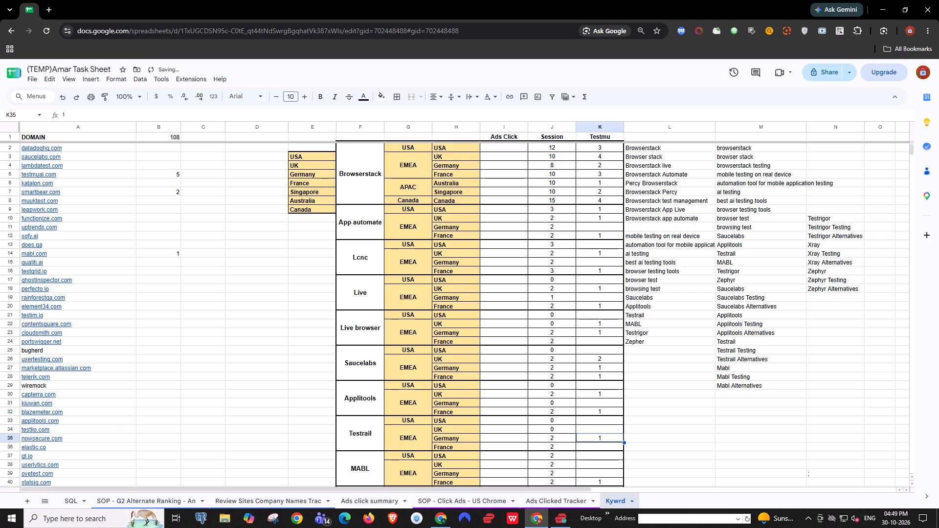
pyautogui.press('Left')
pyautogui.press('Down')
pyautogui.press('1')
pyautogui.press('Return')
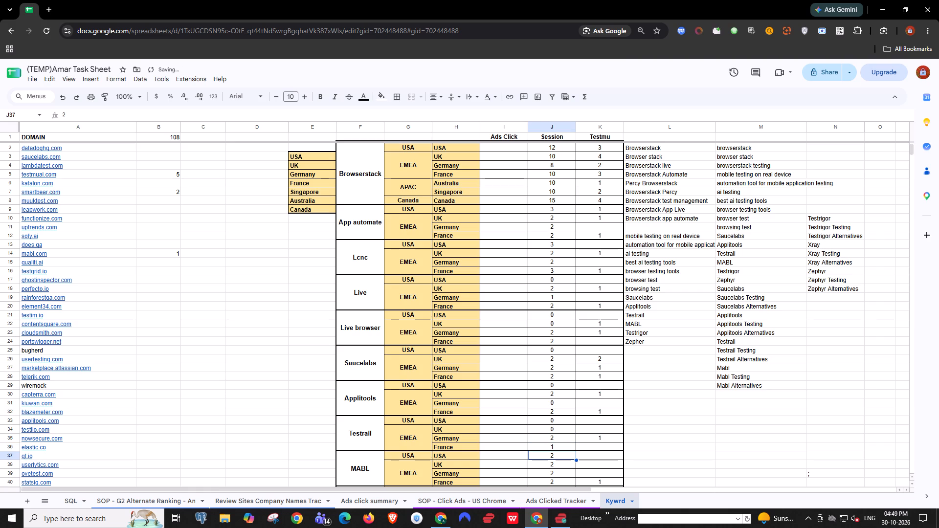
# In the MABL group, set the Session values to 0 for USA and UK, 1 for Germany and 3 for France.
pyautogui.press('0')
pyautogui.press('Return')
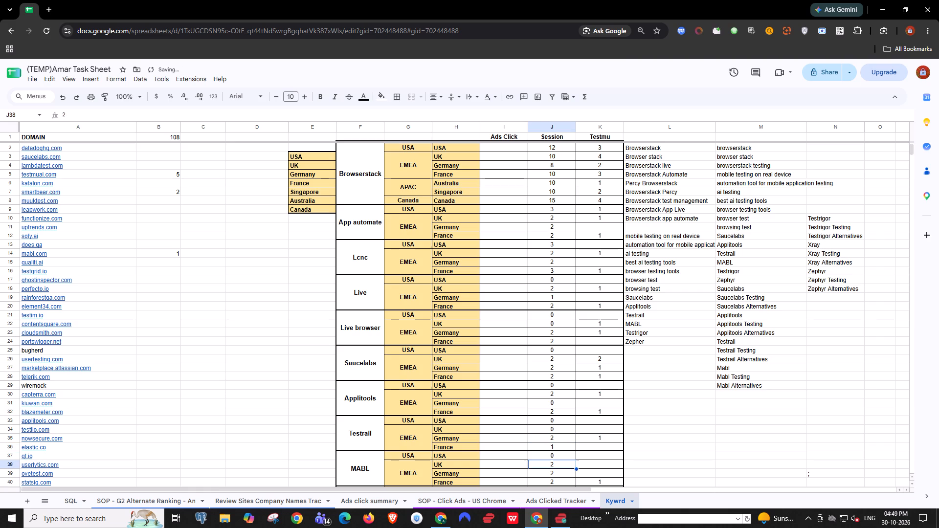
pyautogui.press('0')
pyautogui.press('Return')
pyautogui.press('1')
pyautogui.press('Return')
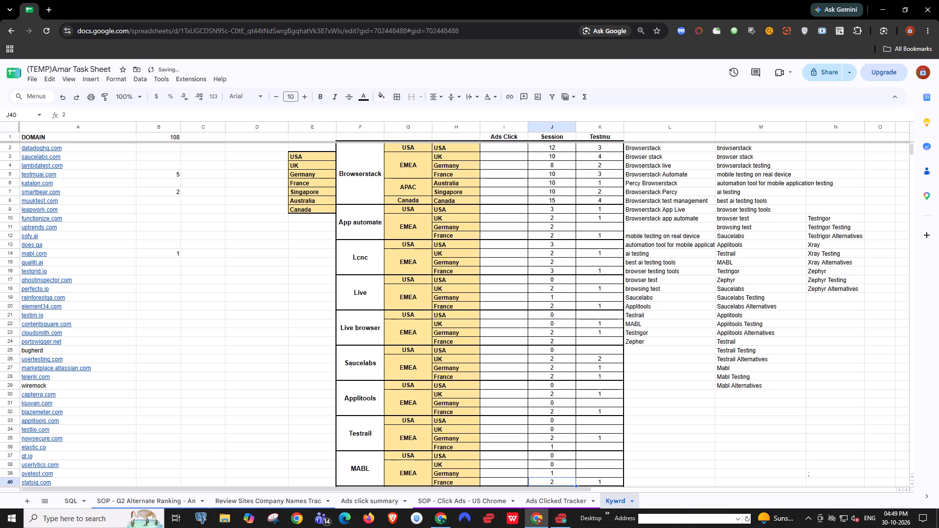
pyautogui.press('3')
pyautogui.press('Return')
# In the Testrigor group, set the Session values for USA, Germany and France to 0.
pyautogui.press('Down')
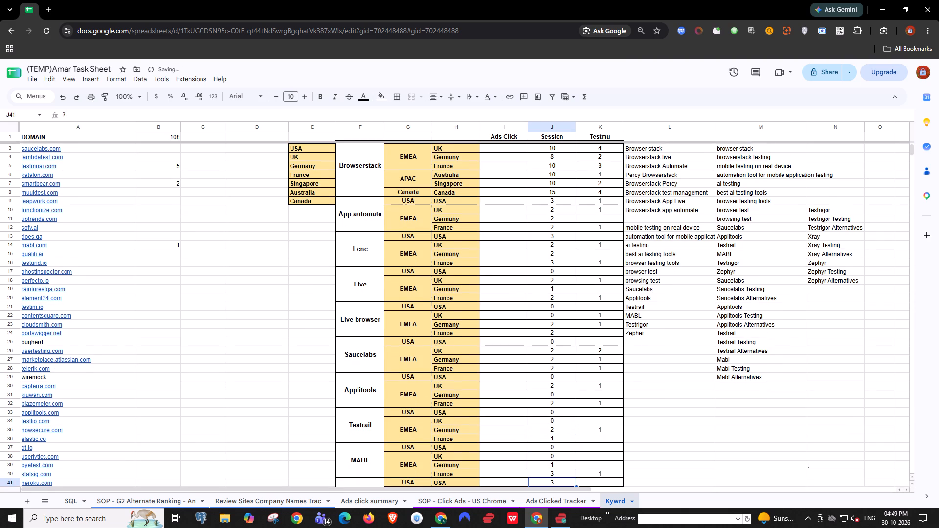
pyautogui.press('Up')
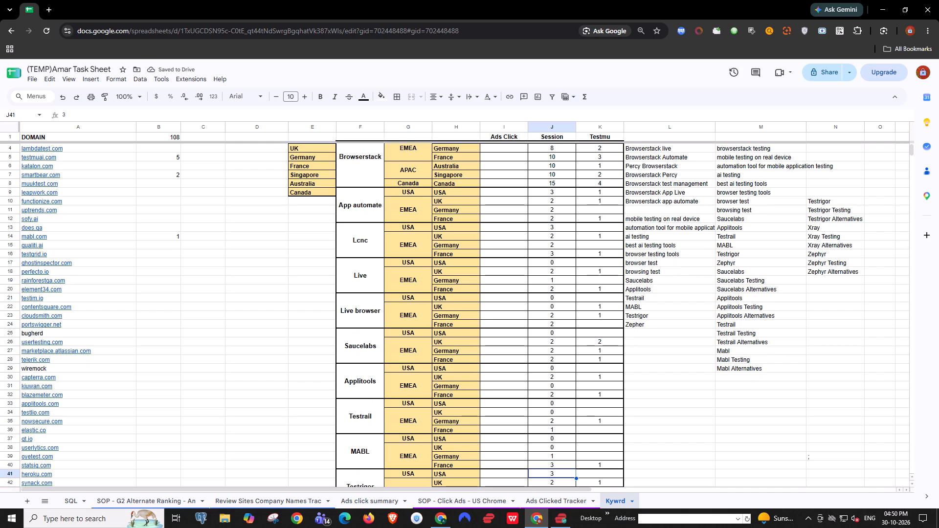
pyautogui.press('0')
pyautogui.press('Return')
pyautogui.press('Right')
pyautogui.press('Down')
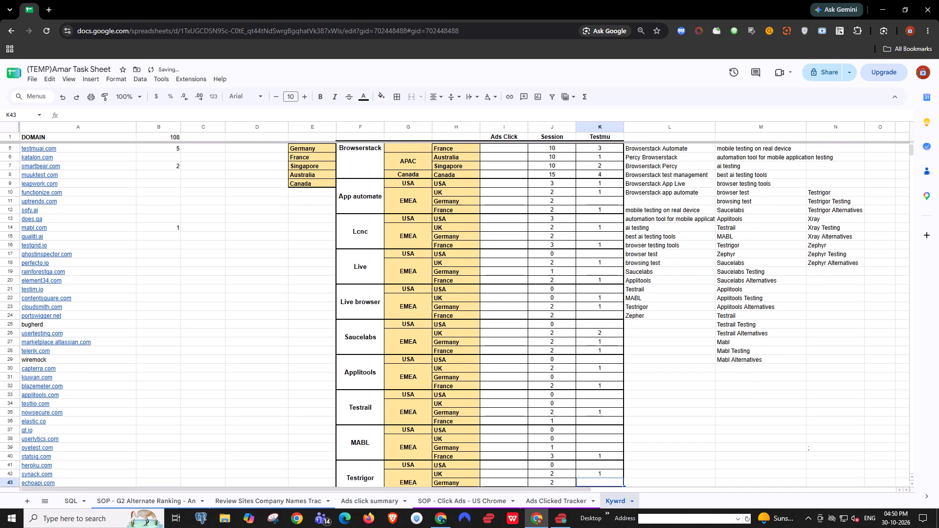
pyautogui.press('Down')
pyautogui.press('Left')
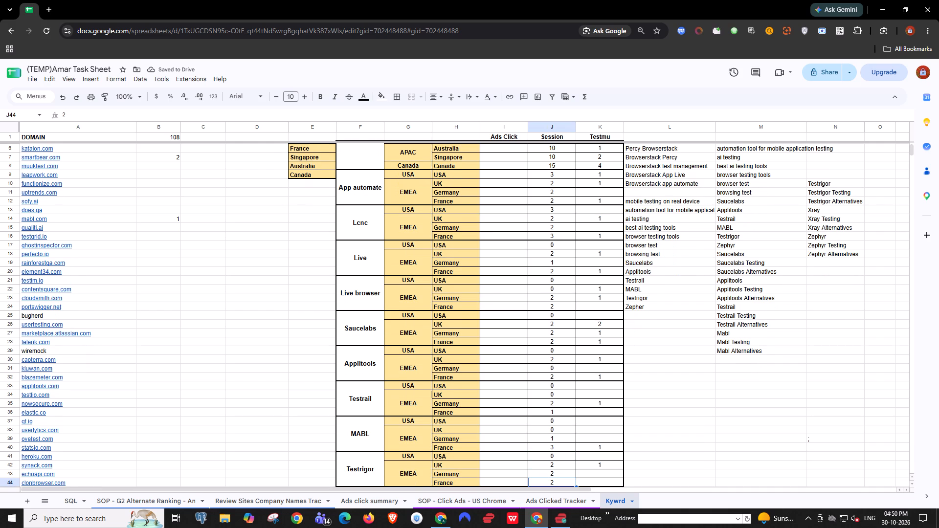
pyautogui.press('Up')
pyautogui.press('Up')
pyautogui.press('Down')
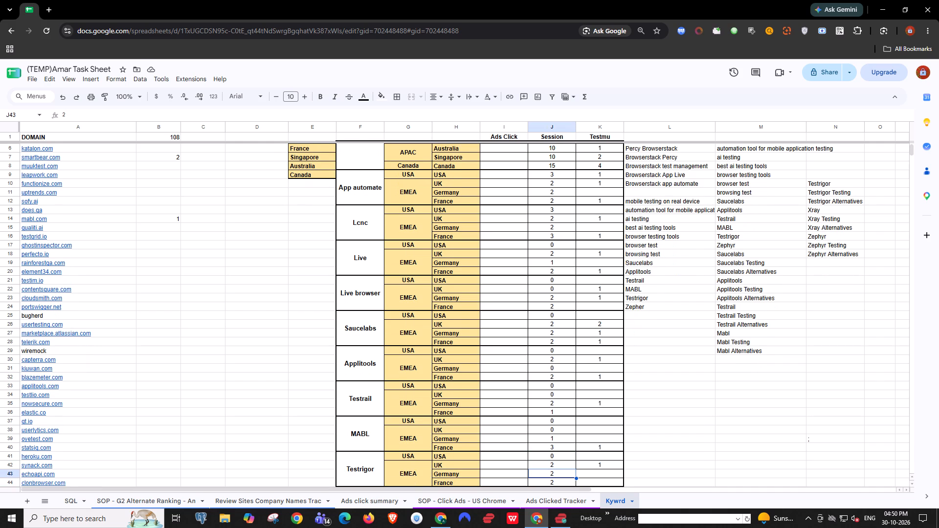
pyautogui.press('0')
pyautogui.press('Return')
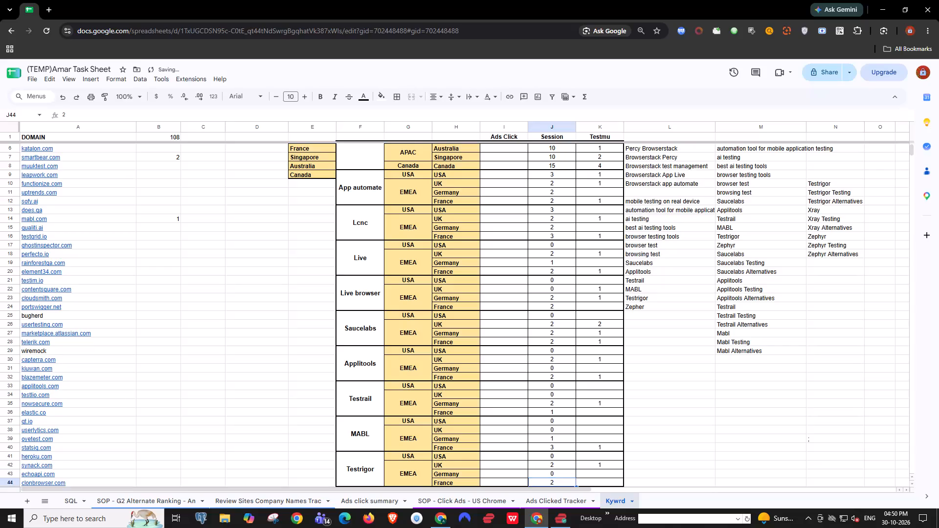
pyautogui.press('0')
pyautogui.press('Return')
# Review the Zephyr rows, the Total row and the Session and Testmu values of the keyword groups above.
pyautogui.press('Down')
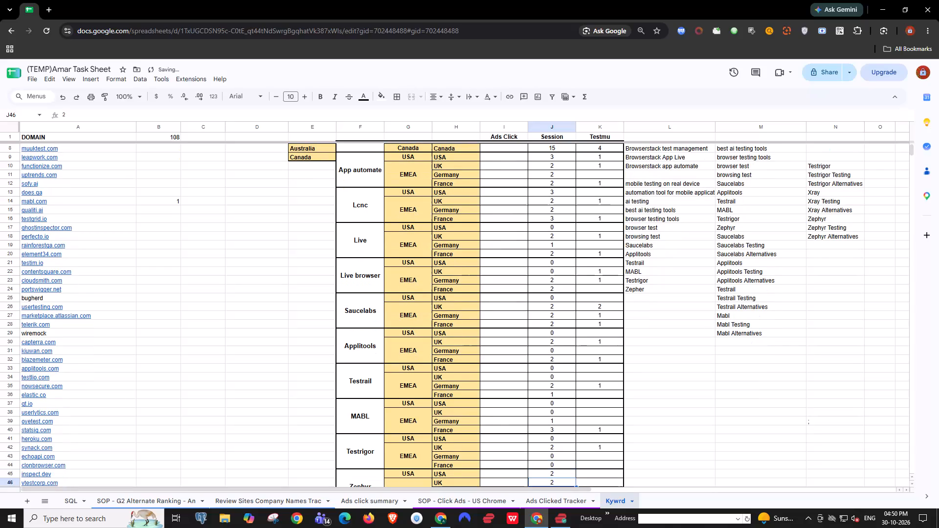
pyautogui.press('Right')
pyautogui.press('Left')
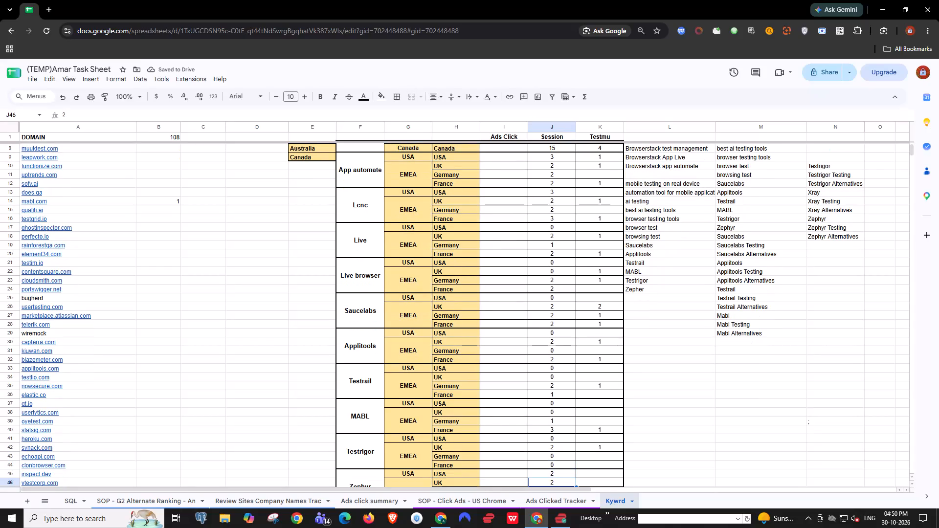
pyautogui.press('Up')
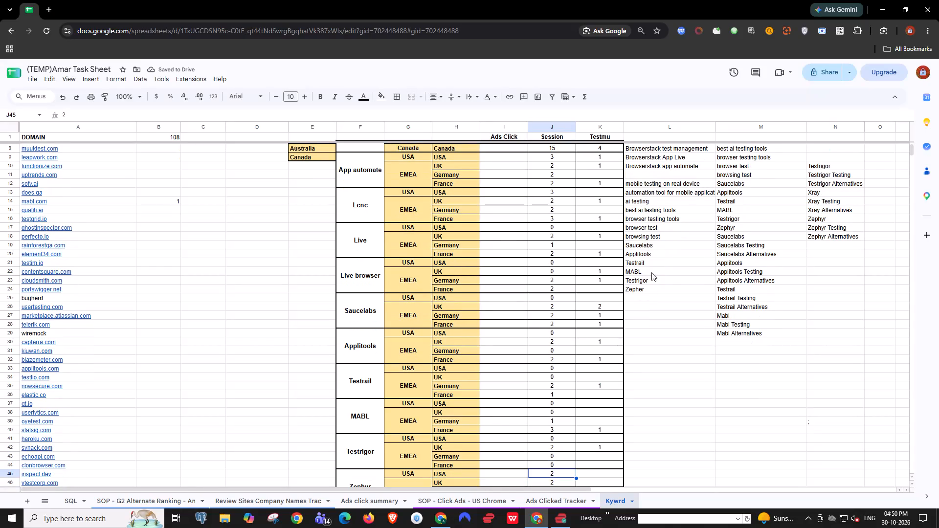
pyautogui.scroll(-3, 667, 307)
pyautogui.scroll(1, 711, 313)
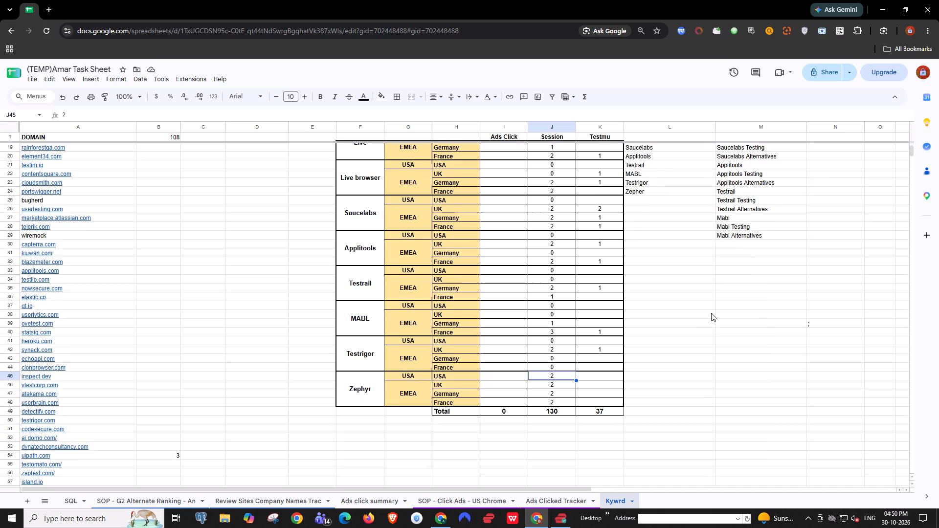
pyautogui.scroll(3, 666, 326)
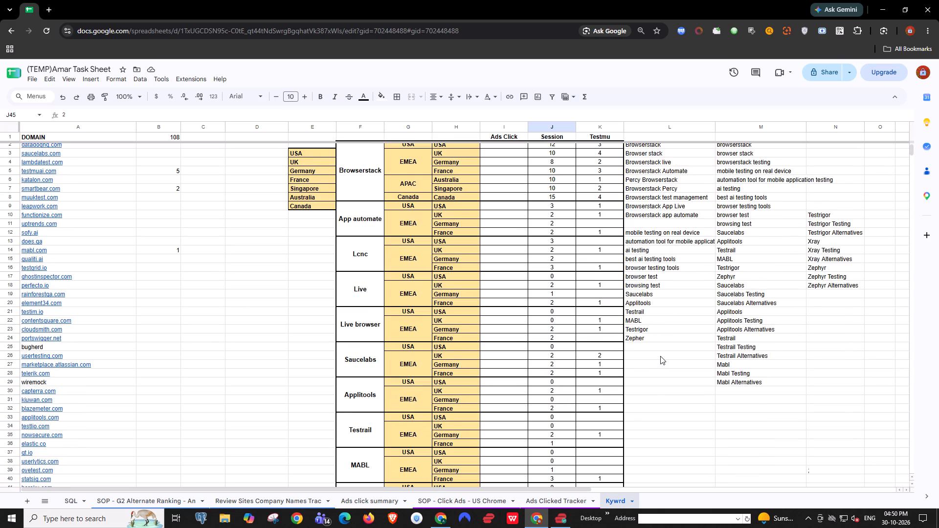
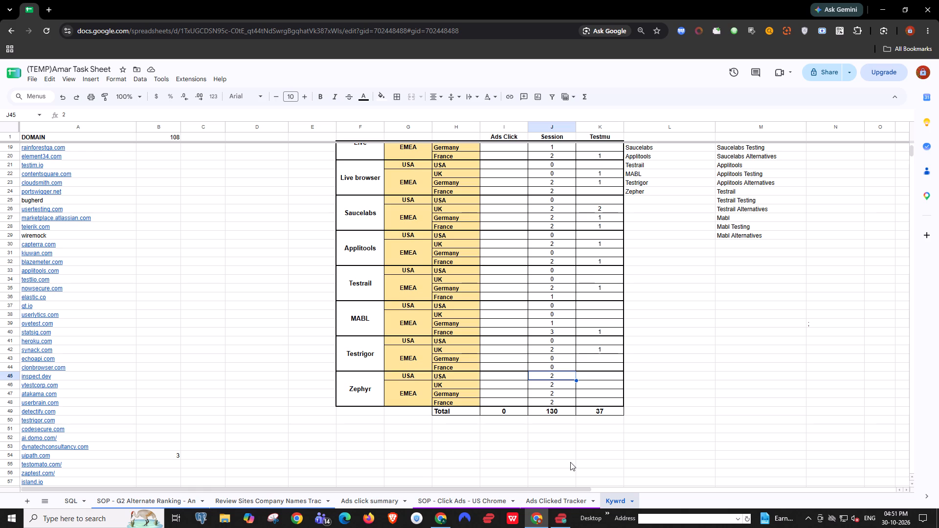
# In the Browserstack group, enter Ads Click values of 15 for USA, 22 for UK, 11 for Germany and 15 for France.
pyautogui.scroll(3, 520, 286)
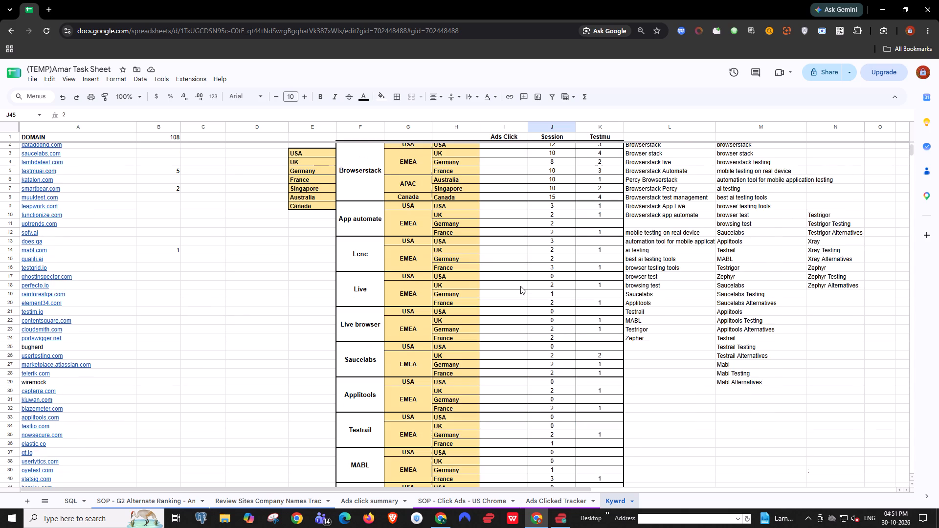
pyautogui.scroll(5, 548, 233)
pyautogui.scroll(4, 588, 204)
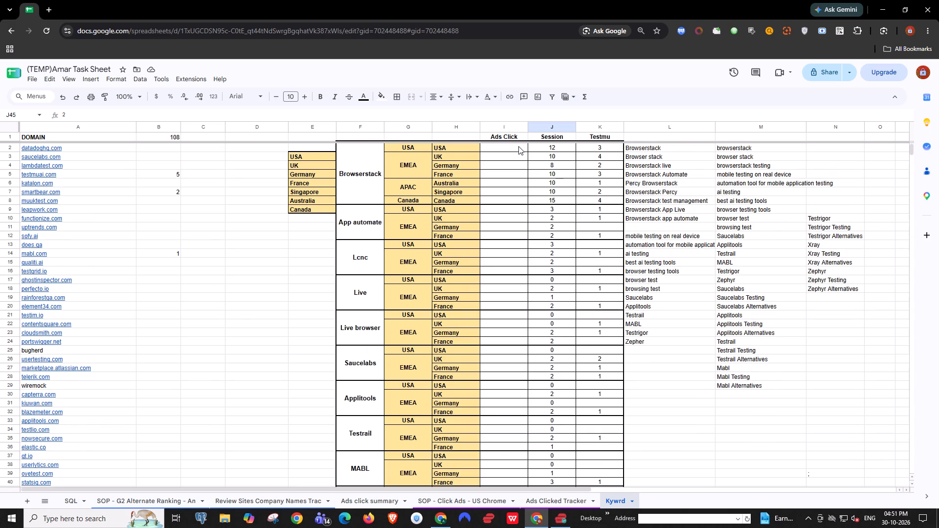
pyautogui.click(517, 145)
pyautogui.write('15')
pyautogui.press('Return')
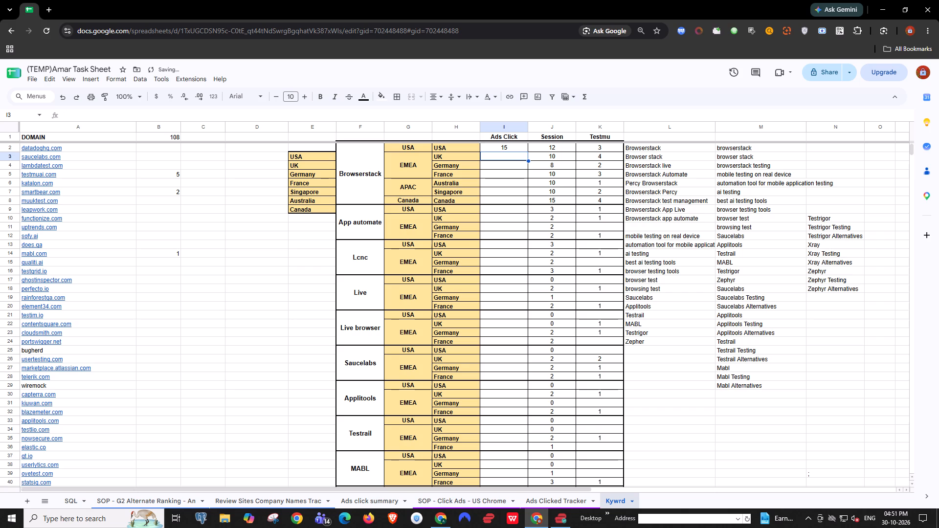
pyautogui.write('22')
pyautogui.press('Return')
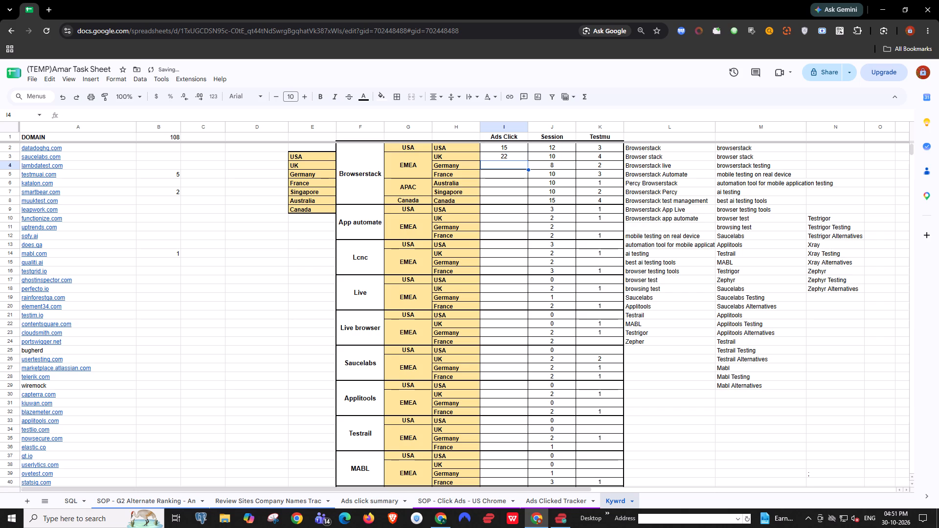
pyautogui.write('10')
pyautogui.press('BackSpace')
pyautogui.press('1')
pyautogui.press('Return')
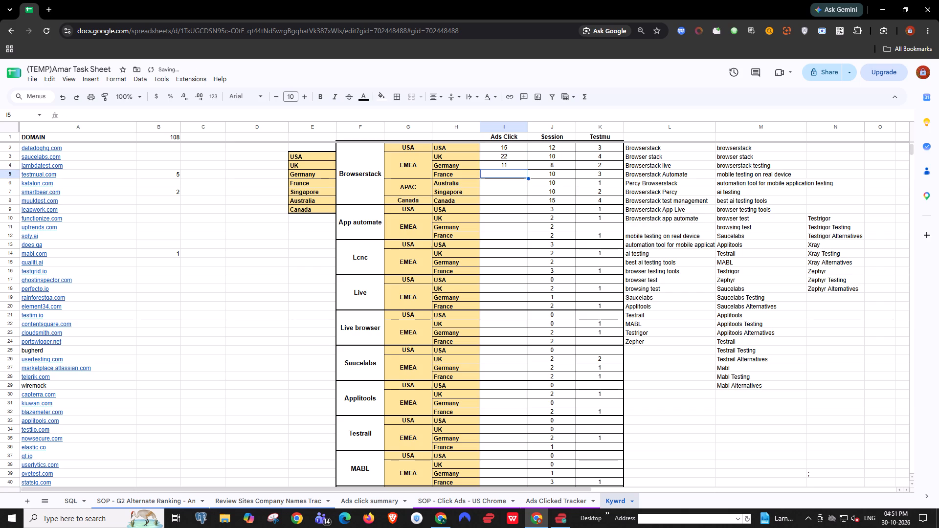
pyautogui.write('15')
pyautogui.press('Return')
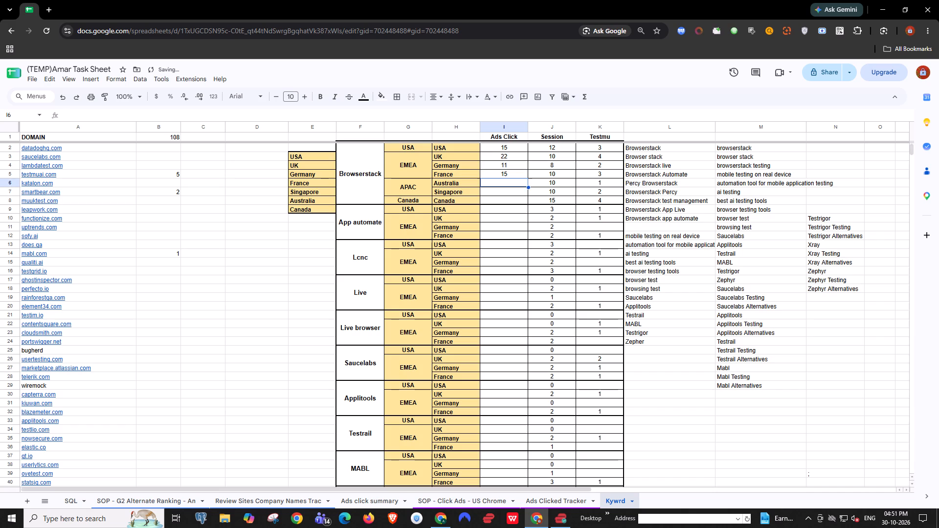
# In the Browserstack group's APAC rows, enter Ads Click values of 6 for Australia and 10 for Singapore.
pyautogui.press('2')
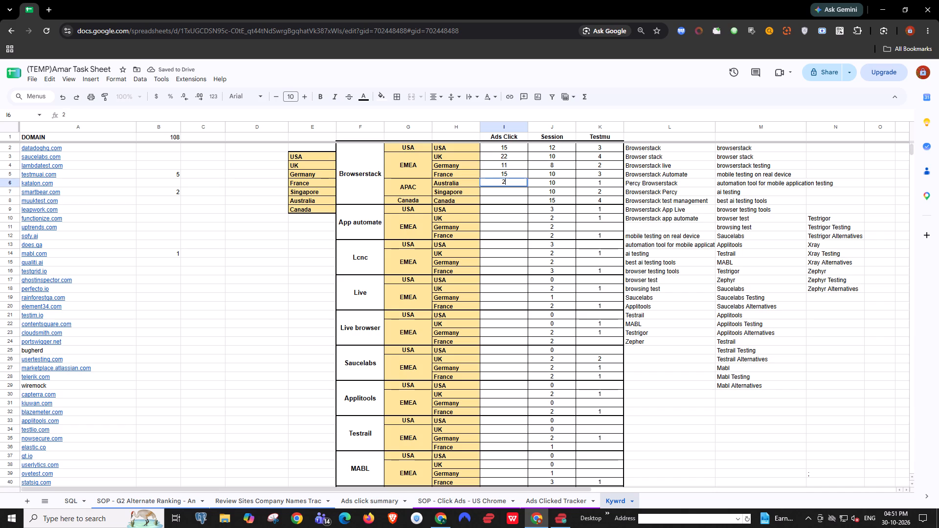
pyautogui.press('Return')
pyautogui.press('Up')
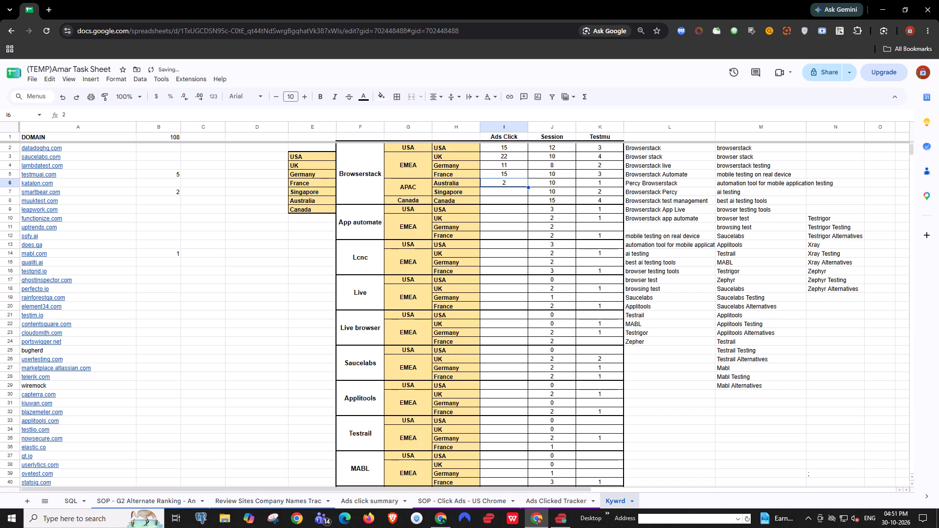
pyautogui.press('6')
pyautogui.press('Return')
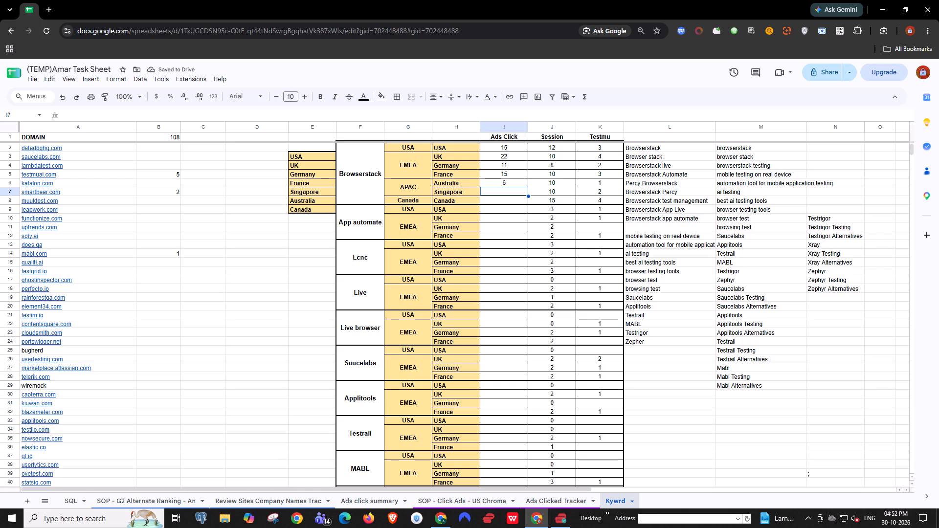
pyautogui.write('10')
pyautogui.press('Return')
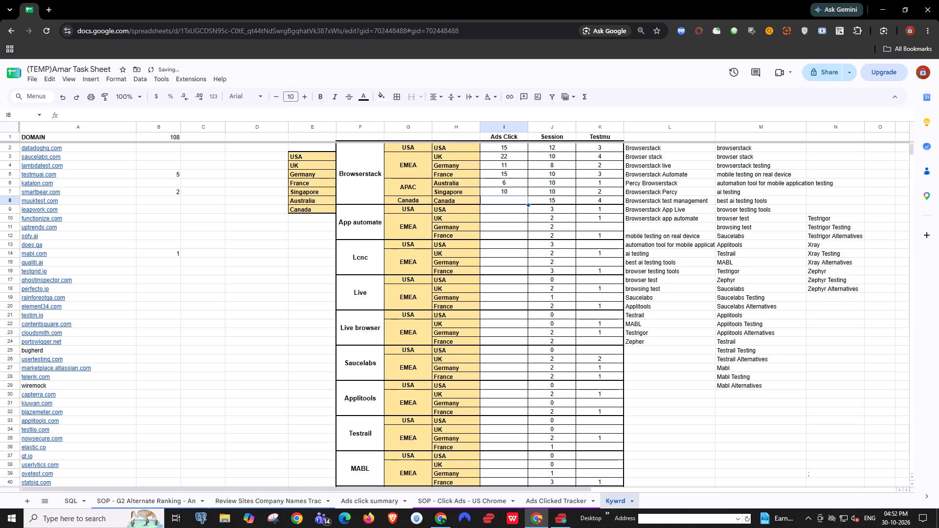
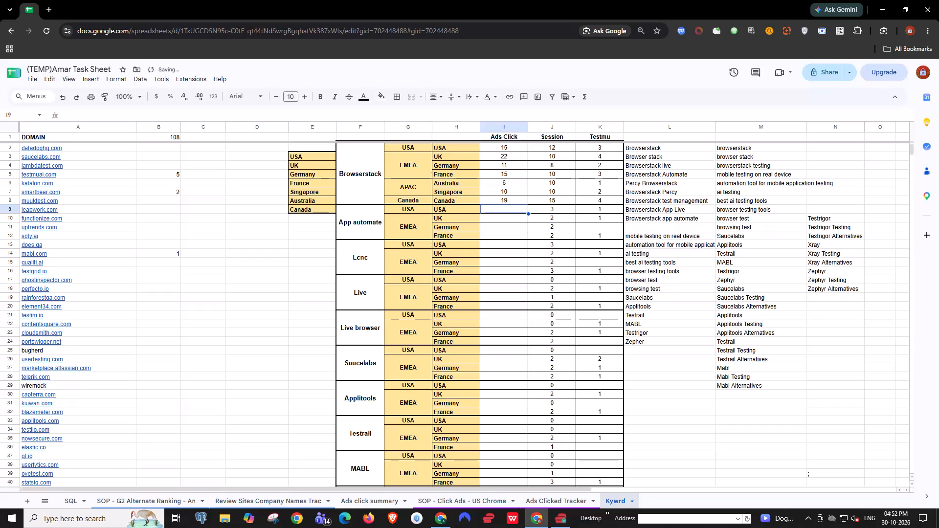
# In the App automate group, enter Ads Click values of 5 for USA, 6 for UK, 0 for Germany and 5 for France.
pyautogui.press('2')
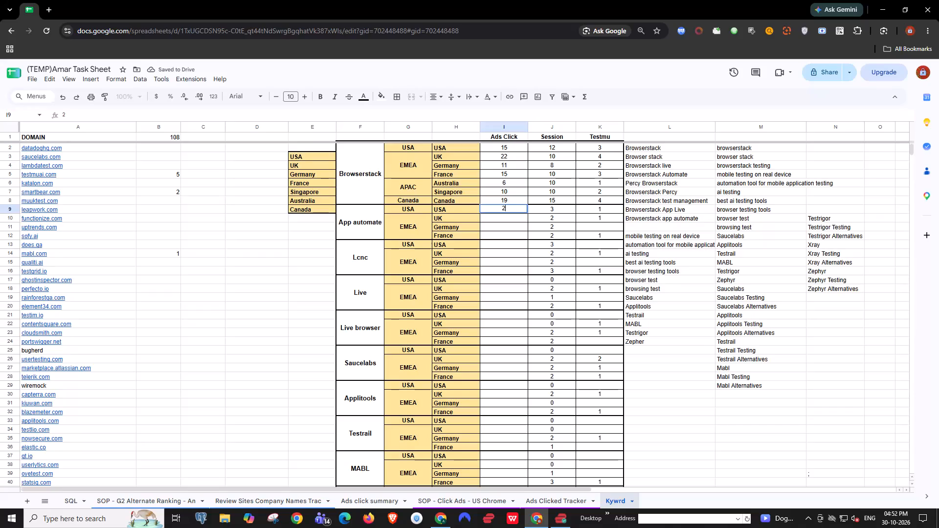
pyautogui.press('BackSpace')
pyautogui.press('5')
pyautogui.press('Return')
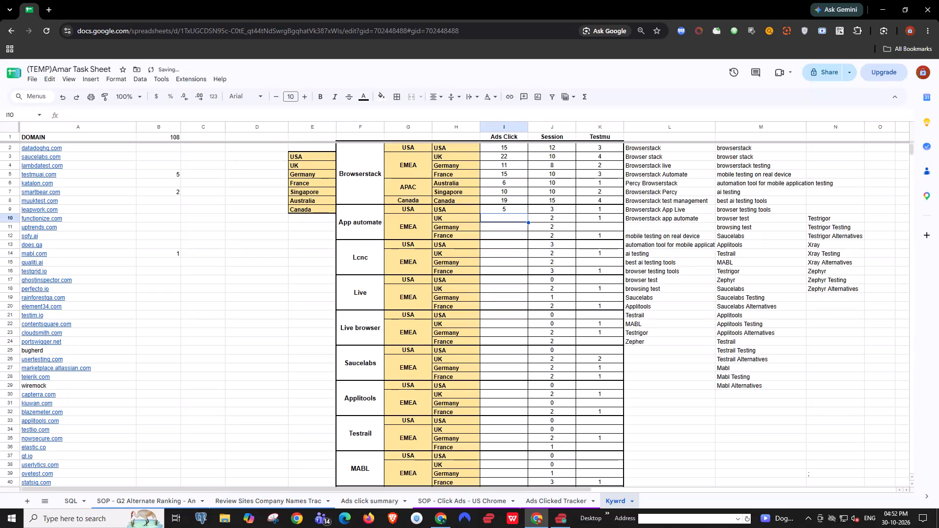
pyautogui.press('6')
pyautogui.press('Return')
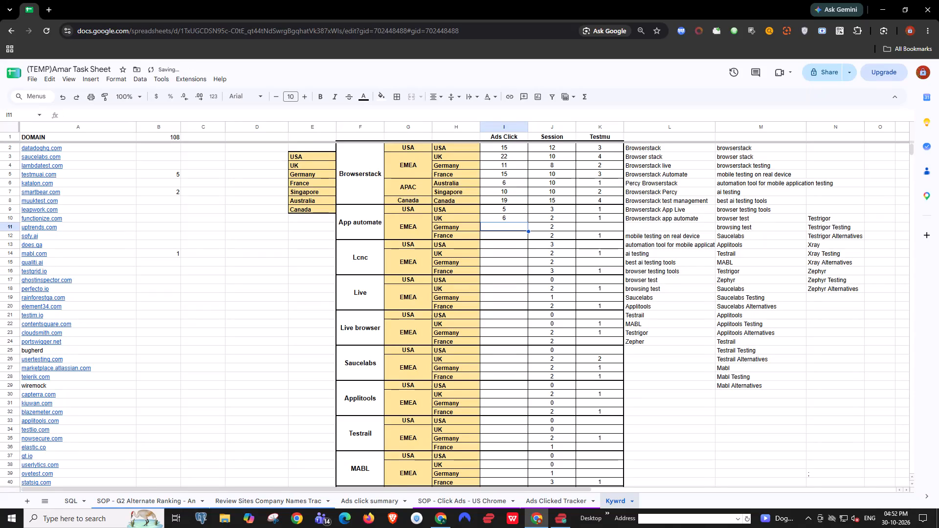
pyautogui.press('0')
pyautogui.press('Return')
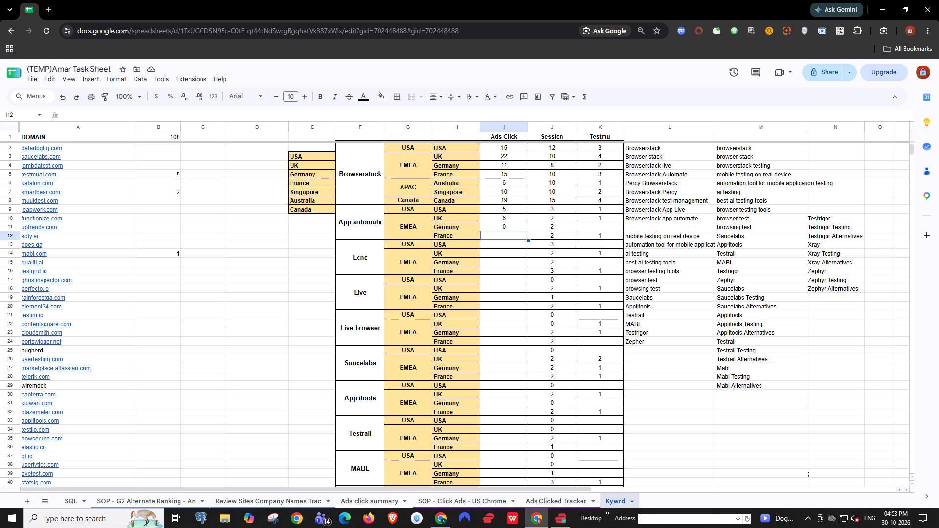
pyautogui.press('5')
pyautogui.press('Return')
# In the Lcnc group, enter Ads Click values of 0 for USA, 6 for UK, 0 for Germany and 6 for France.
pyautogui.press('0')
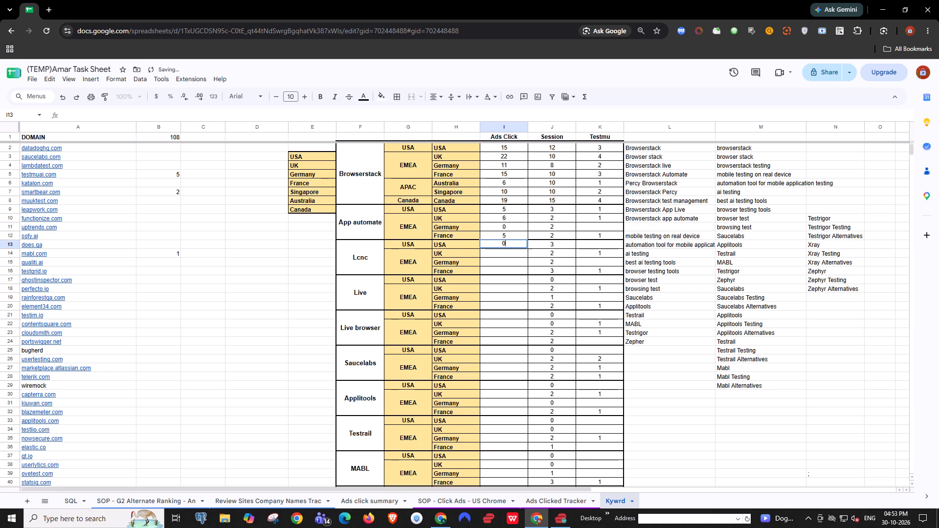
pyautogui.press('Return')
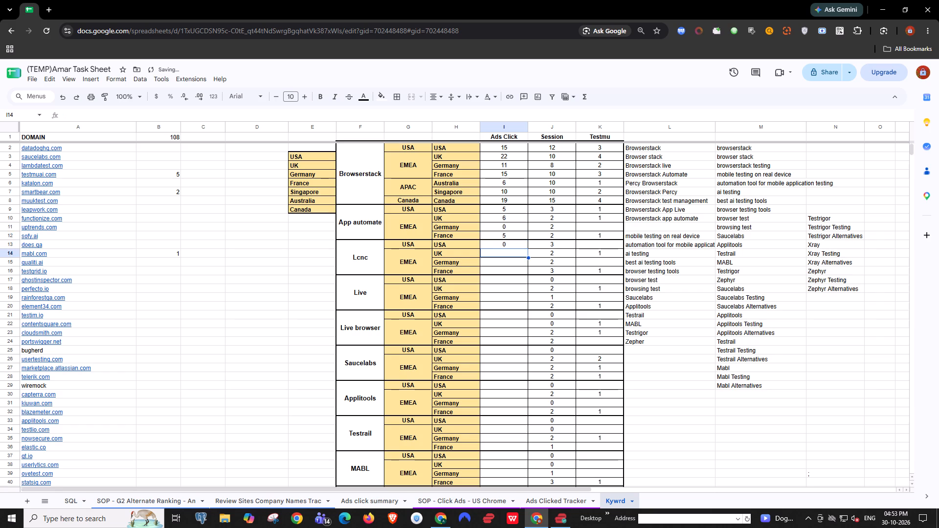
pyautogui.press('6')
pyautogui.press('Return')
pyautogui.press('1')
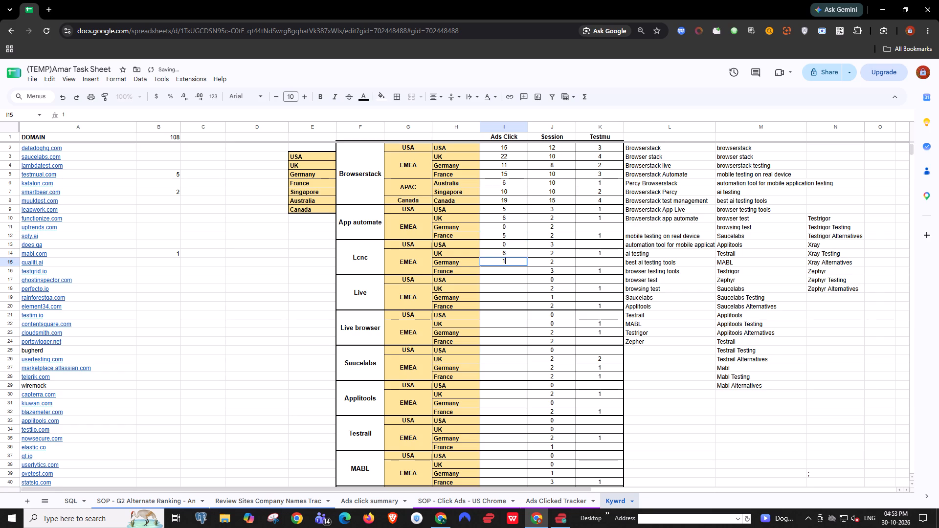
pyautogui.press('BackSpace')
pyautogui.press('0')
pyautogui.press('Return')
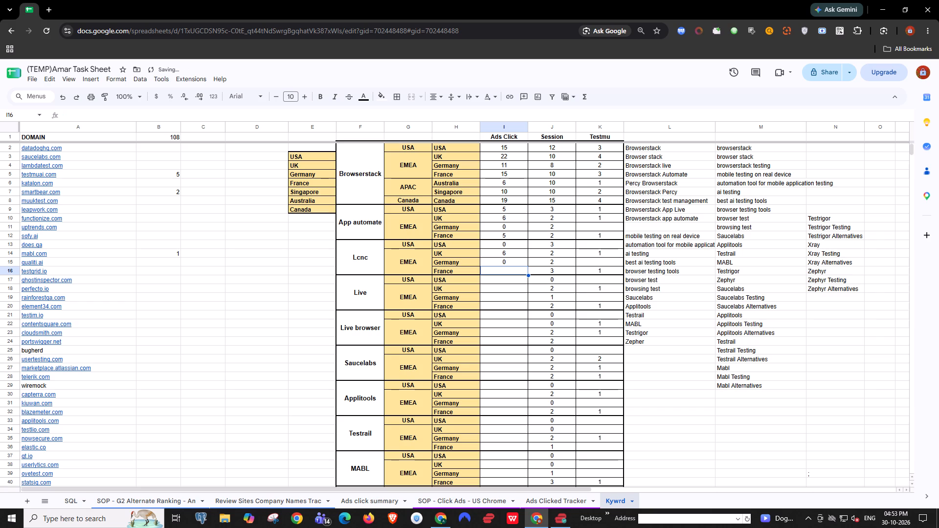
pyautogui.press('6')
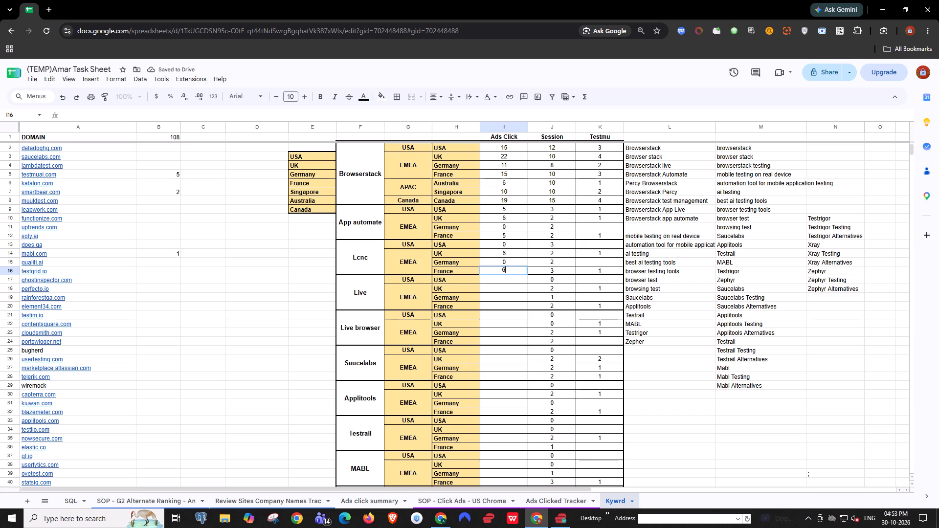
pyautogui.press('Return')
# In the Live group, enter Ads Click values of 0 for USA, 6 for UK, 0 for Germany and 10 for France.
pyautogui.press('0')
pyautogui.press('Return')
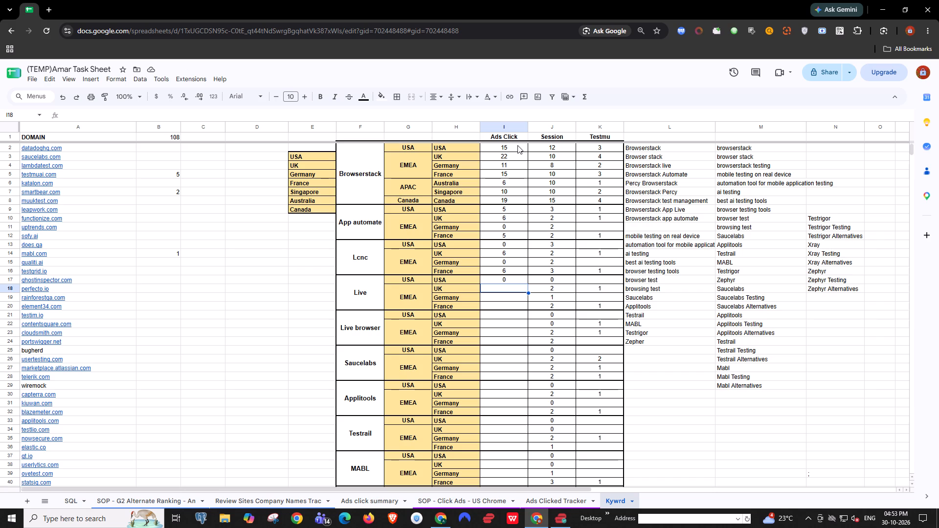
pyautogui.press('6')
pyautogui.press('Return')
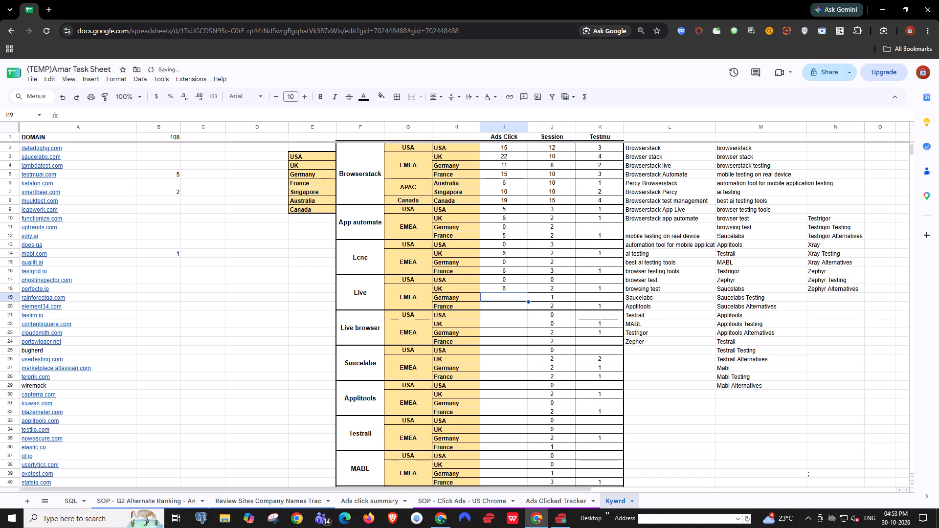
pyautogui.scroll(-3, 534, 241)
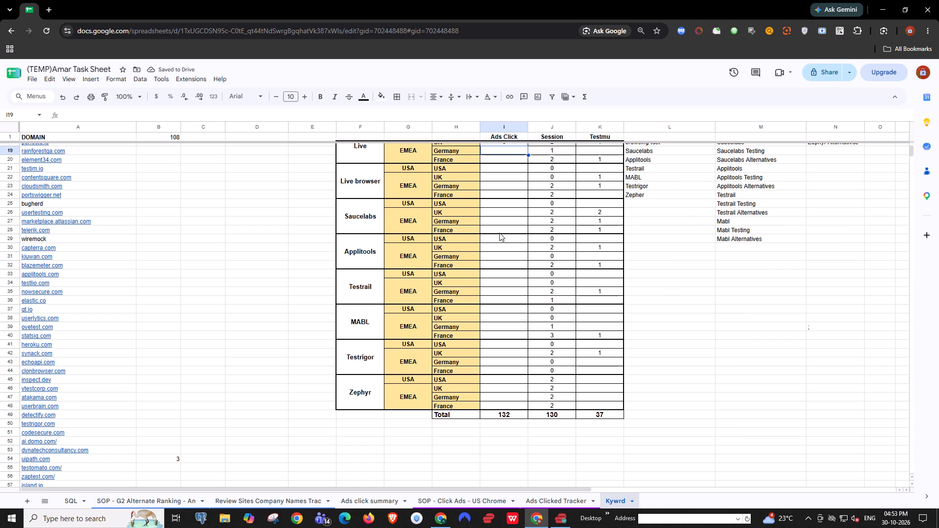
pyautogui.scroll(2, 523, 283)
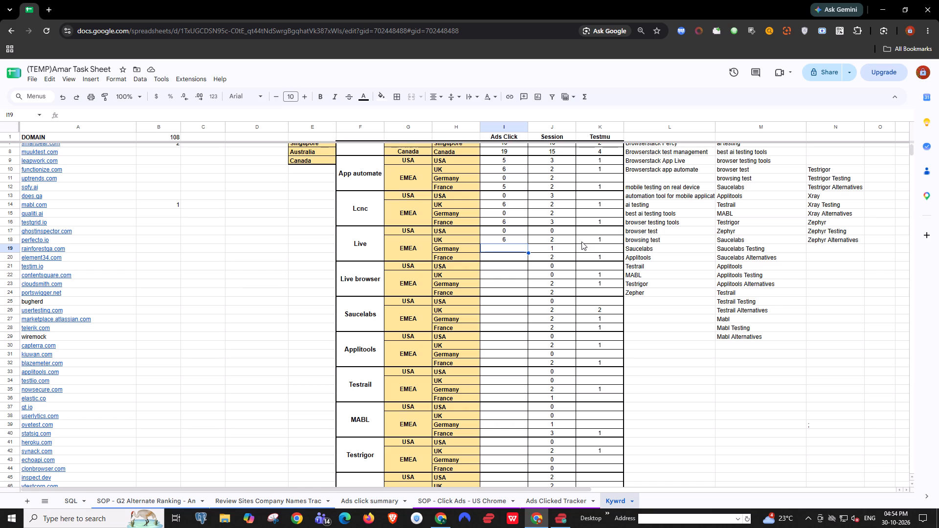
pyautogui.press('0')
pyautogui.press('Return')
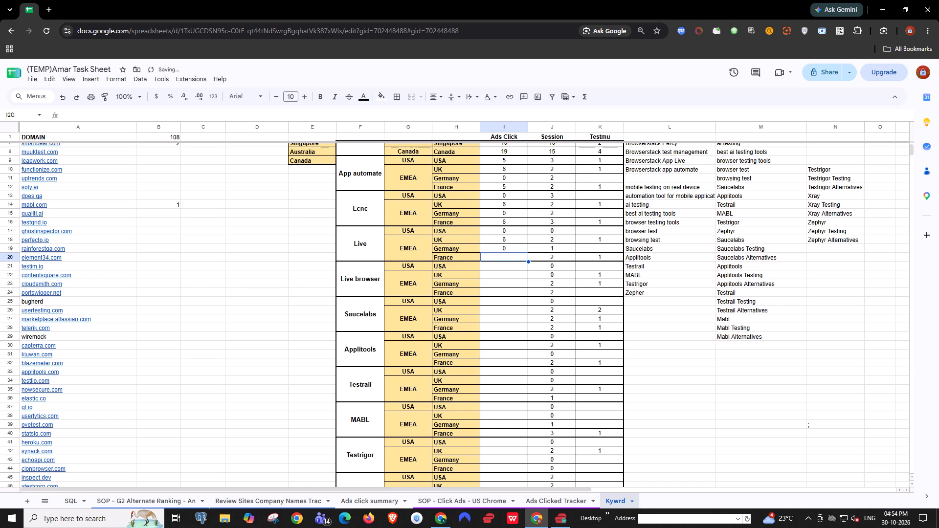
pyautogui.write('10')
pyautogui.press('Return')
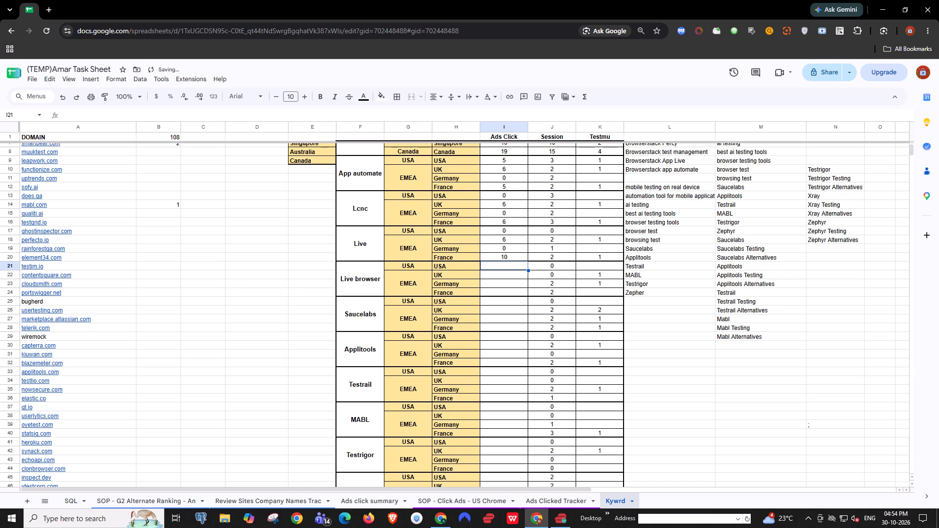
# In the Live browser group, enter Ads Click values of 0 for USA, 5 for UK, 5 for Germany and 0 for France.
pyautogui.press('0')
pyautogui.press('Return')
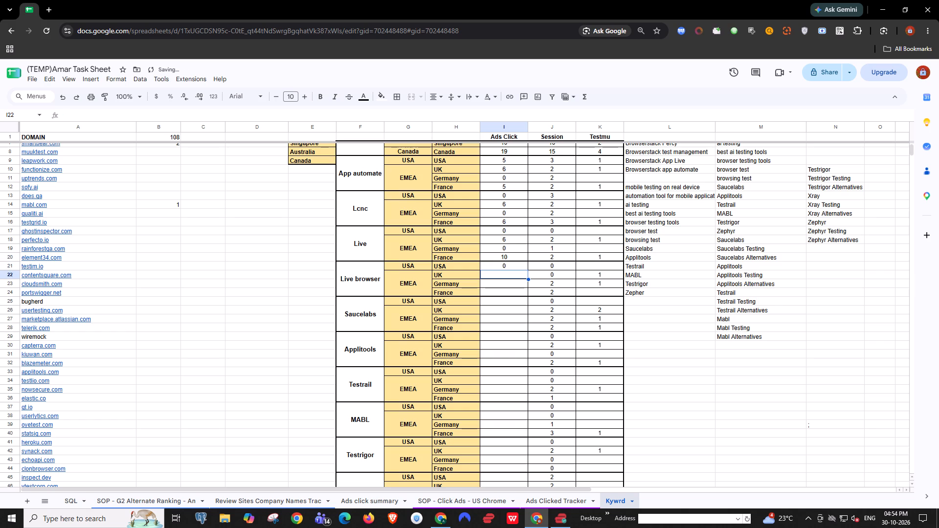
pyautogui.press('5')
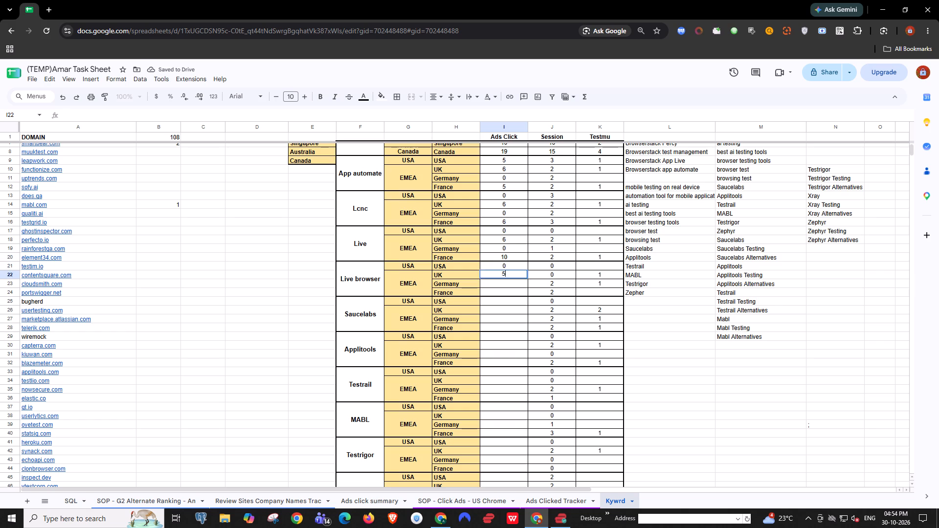
pyautogui.press('Return')
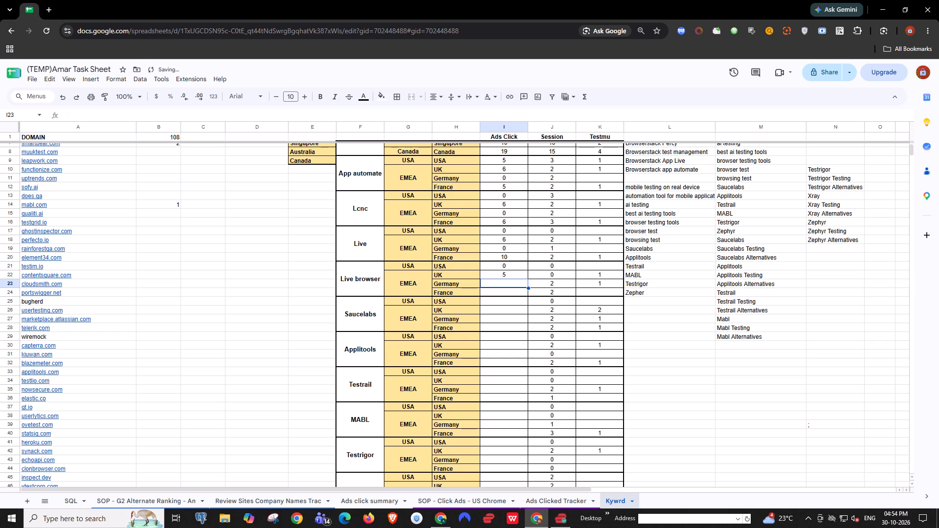
pyautogui.press('5')
pyautogui.press('Return')
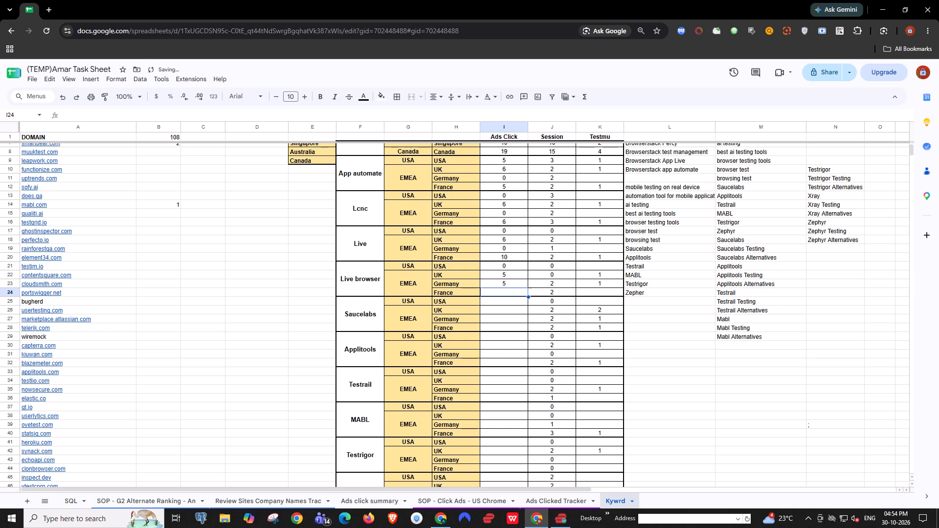
pyautogui.press('0')
pyautogui.press('Return')
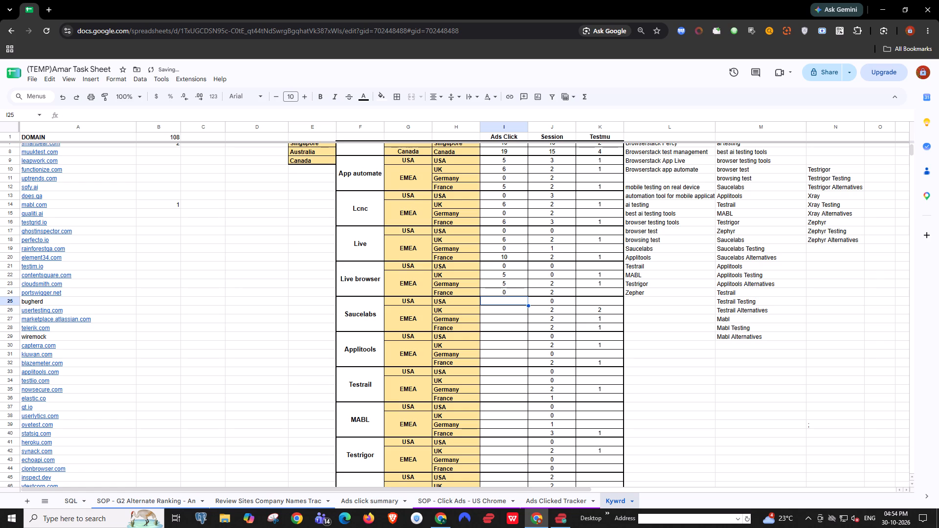
# In the Saucelabs group, enter Ads Click values of 0 for USA, 10 for UK, 5 for Germany and 5 for France.
pyautogui.press('0')
pyautogui.press('Return')
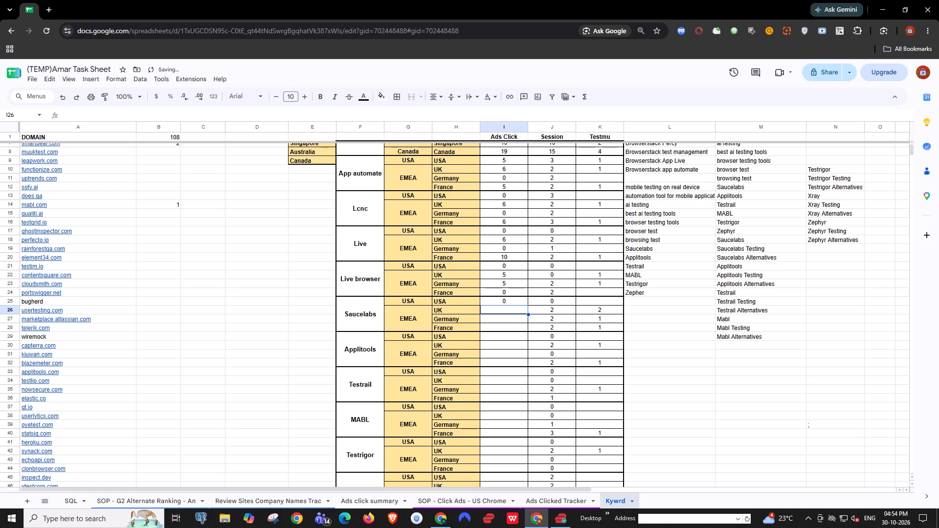
pyautogui.write('10')
pyautogui.press('Return')
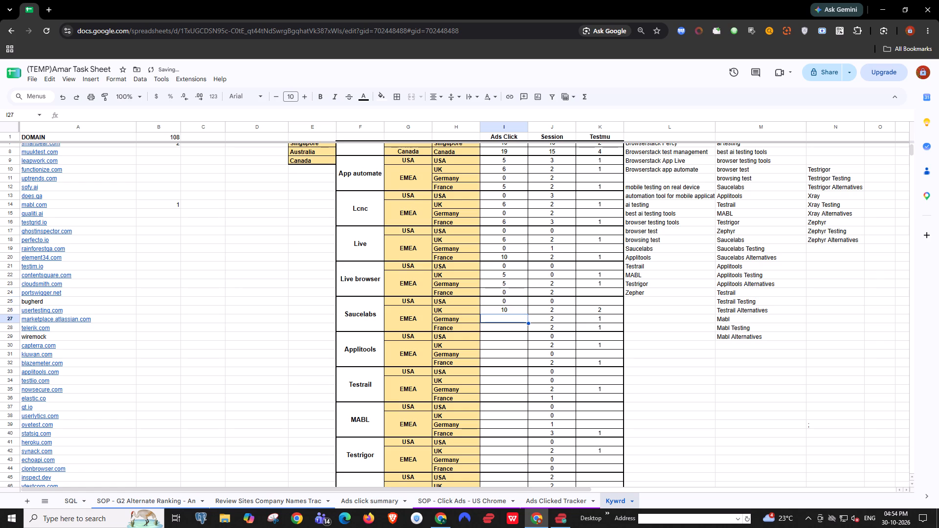
pyautogui.press('5')
pyautogui.press('Return')
pyautogui.press('5')
pyautogui.press('Return')
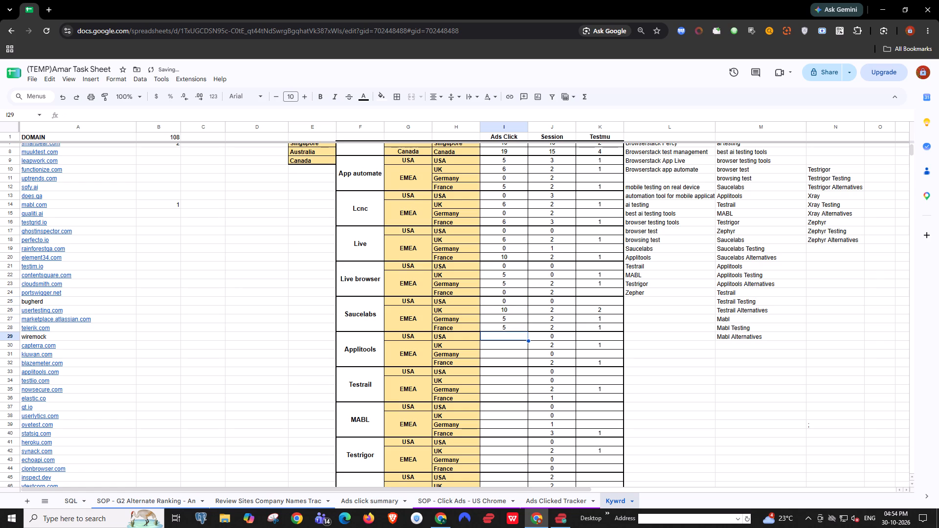
# In the Applitools group, enter Ads Click values of 0 for USA, 5 for UK, 0 for Germany and 6 for France.
pyautogui.press('0')
pyautogui.press('Return')
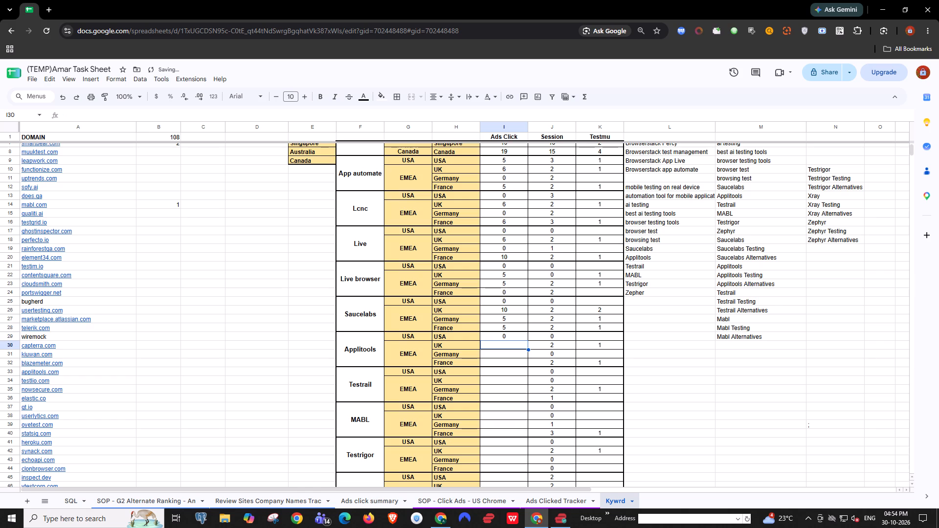
pyautogui.press('2')
pyautogui.press('BackSpace')
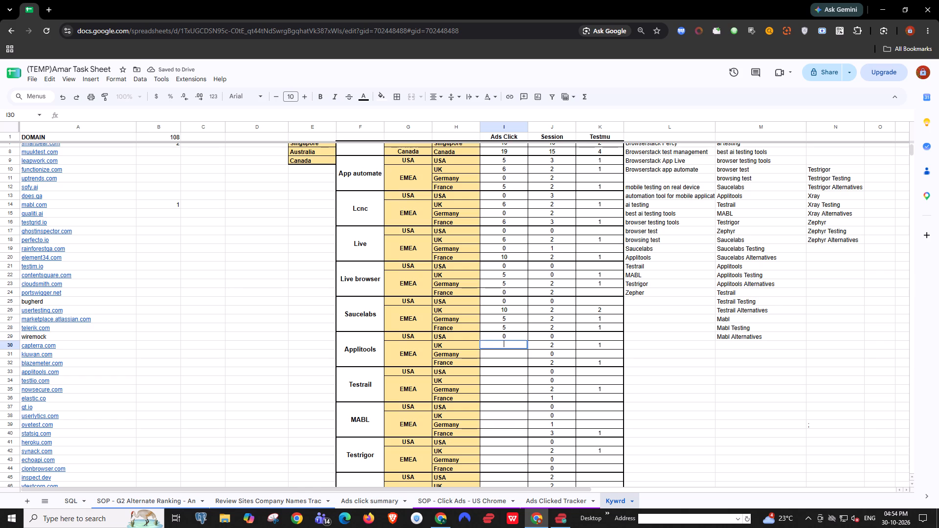
pyautogui.press('5')
pyautogui.press('Return')
pyautogui.press('0')
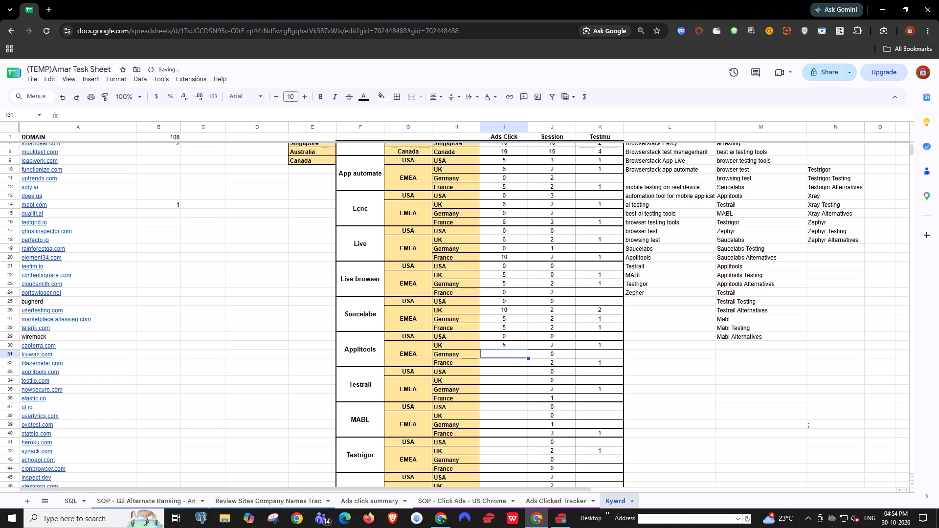
pyautogui.press('Return')
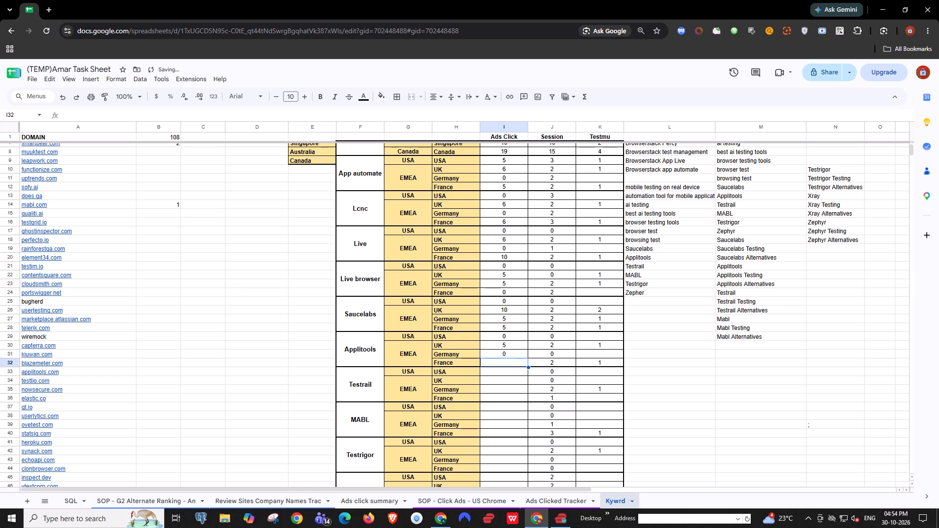
pyautogui.press('6')
pyautogui.press('Return')
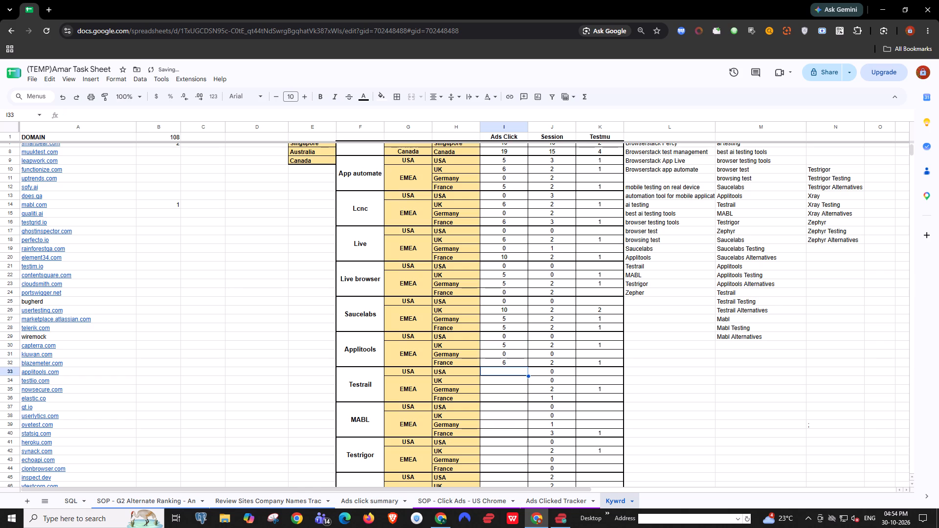
# In the Testrail group, enter Ads Click values of 0 for USA, 0 for UK, 5 for Germany and 0 for France.
pyautogui.press('0')
pyautogui.press('Return')
pyautogui.press('0')
pyautogui.press('Return')
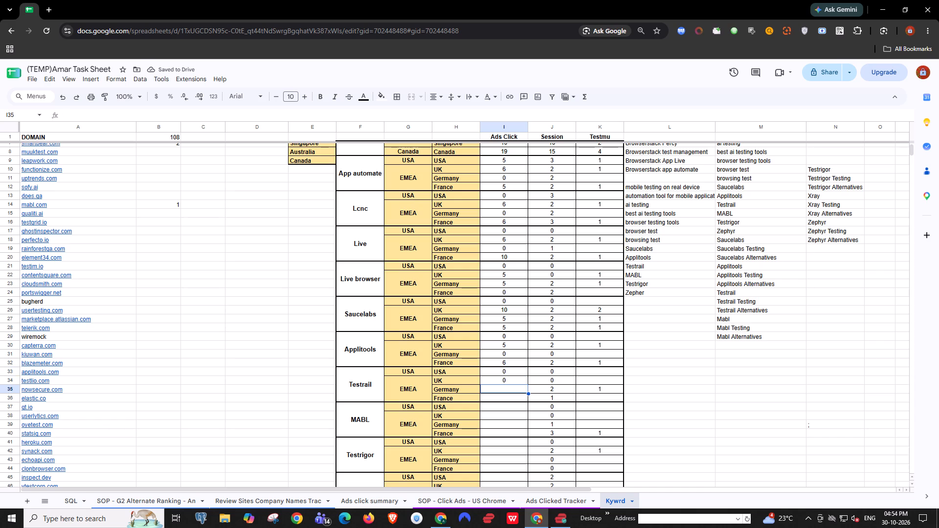
pyautogui.press('5')
pyautogui.press('Return')
pyautogui.press('0')
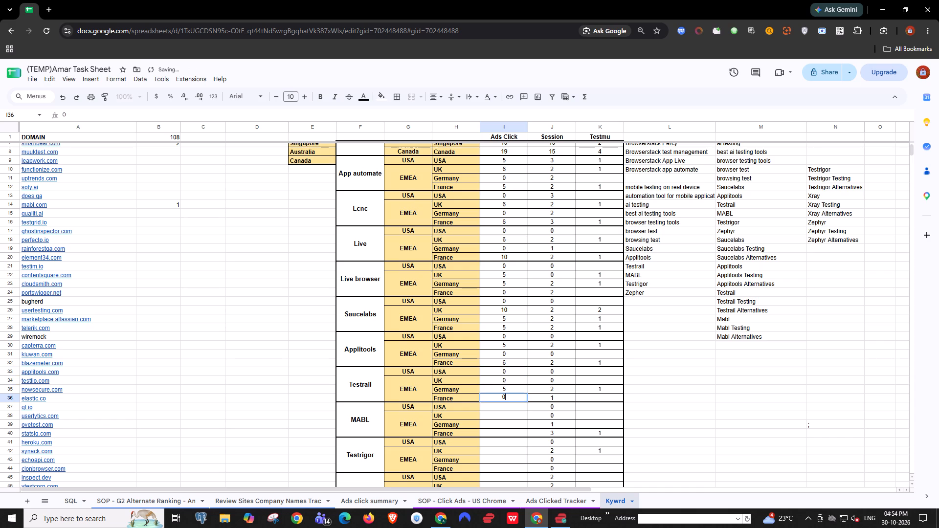
pyautogui.press('Return')
# In the MABL group, enter Ads Click values of 0 for USA, 0 for UK, 0 for Germany and 6 for France.
pyautogui.press('0')
pyautogui.press('Return')
pyautogui.press('0')
pyautogui.press('Return')
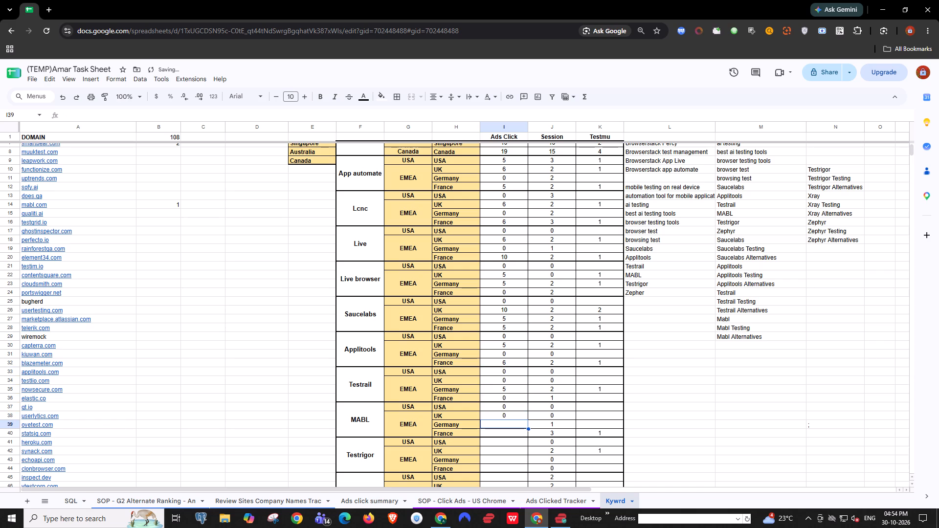
pyautogui.press('0')
pyautogui.press('Return')
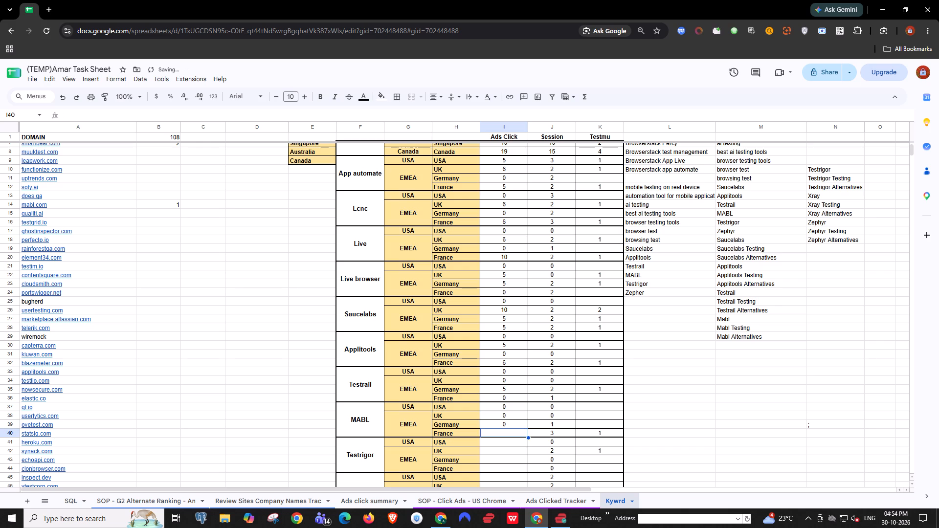
pyautogui.press('6')
pyautogui.press('Return')
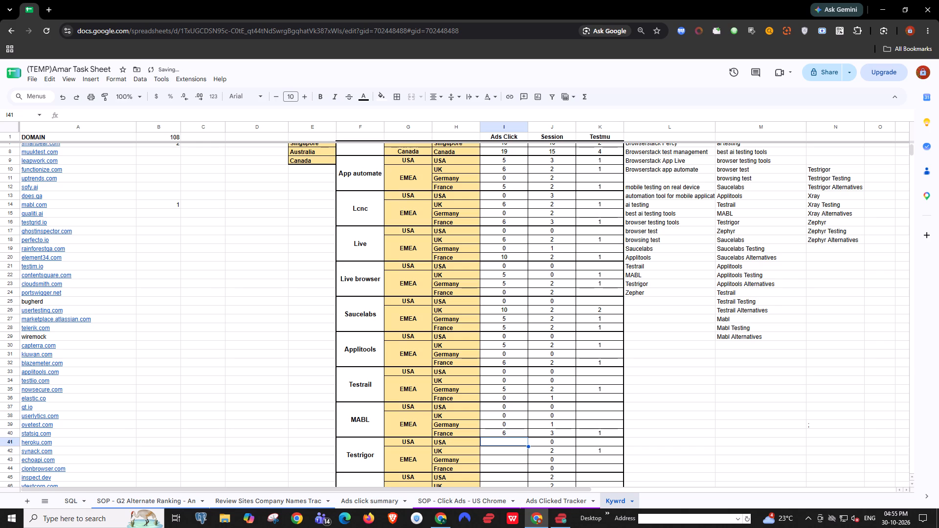
# In the Testrigor group, enter Ads Click values of 0 for USA, 5 for UK, 0 for Germany and 0 for France.
pyautogui.press('0')
pyautogui.press('Return')
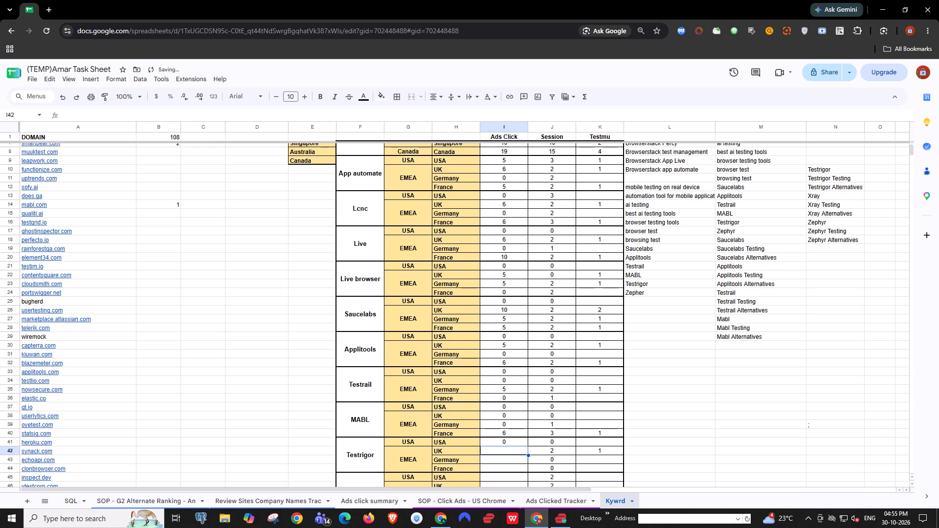
pyautogui.press('5')
pyautogui.press('Return')
pyautogui.press('0')
pyautogui.press('Return')
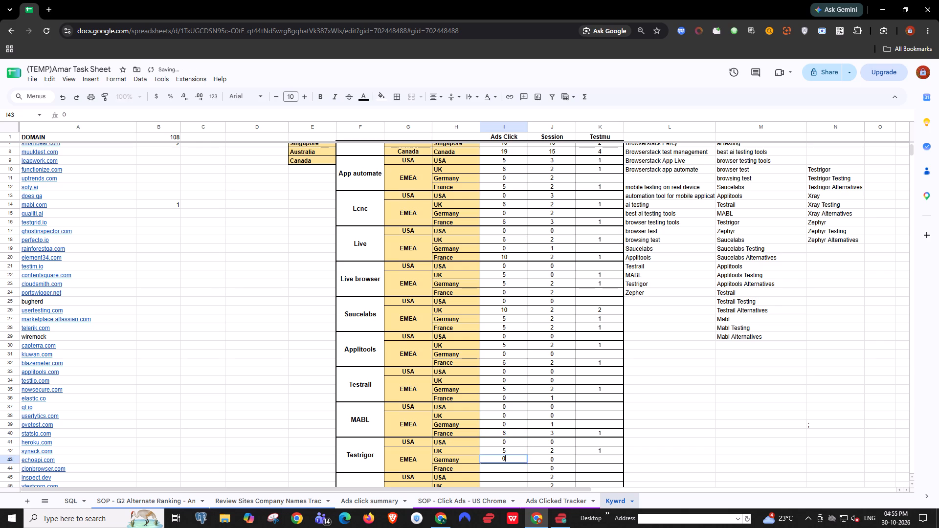
pyautogui.press('0')
pyautogui.press('Return')
# In the Zephyr group, enter an Ads Click value of 0 for each of USA, UK, Germany and France.
pyautogui.press('0')
pyautogui.press('Return')
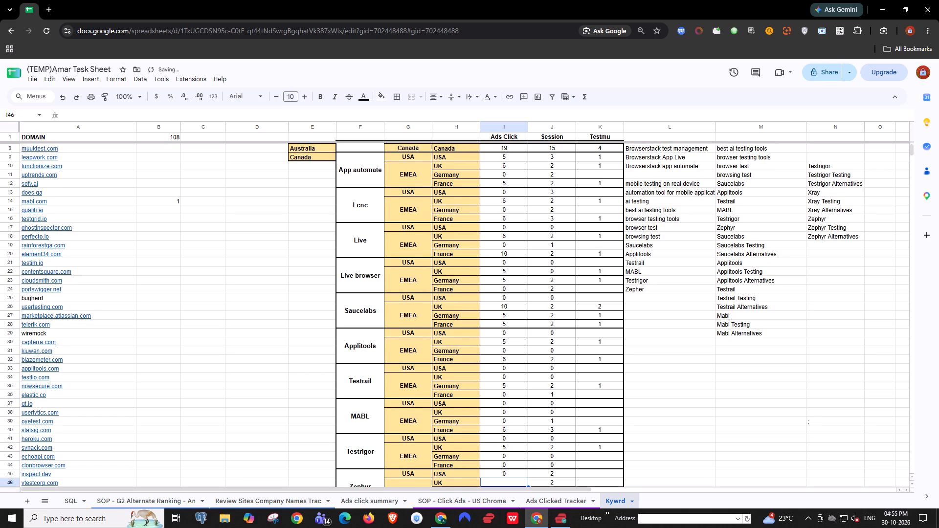
pyautogui.press('0')
pyautogui.press('Return')
pyautogui.press('0')
pyautogui.press('Return')
pyautogui.press('0')
pyautogui.press('Return')
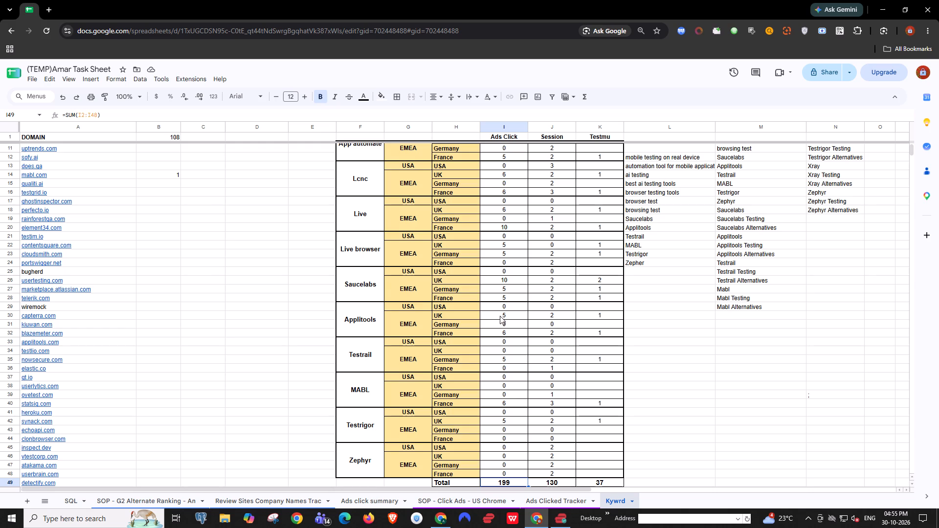
# Change the Ads Click values to 5 for France in the MABL group and 9 for UK in the Saucelabs group.
pyautogui.click(518, 403)
pyautogui.press('5')
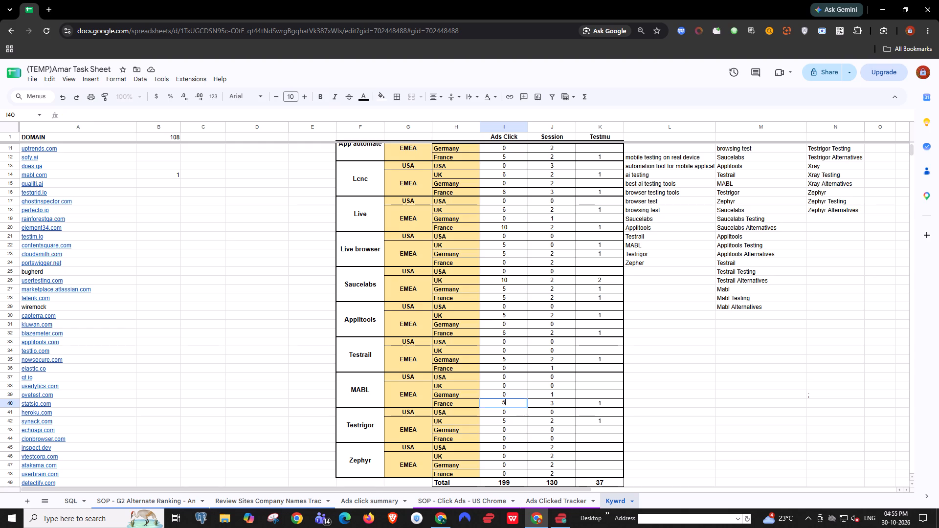
pyautogui.press('Return')
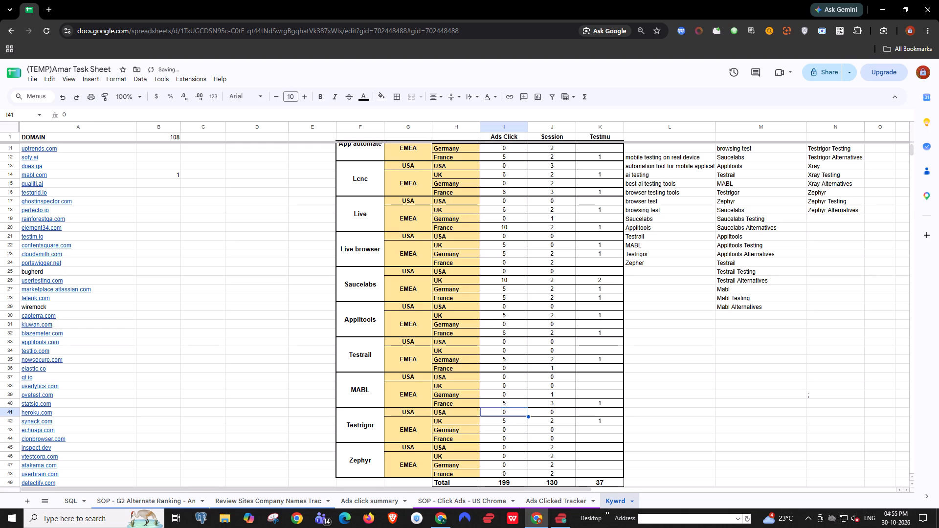
pyautogui.click(508, 279)
pyautogui.press('9')
pyautogui.press('Return')
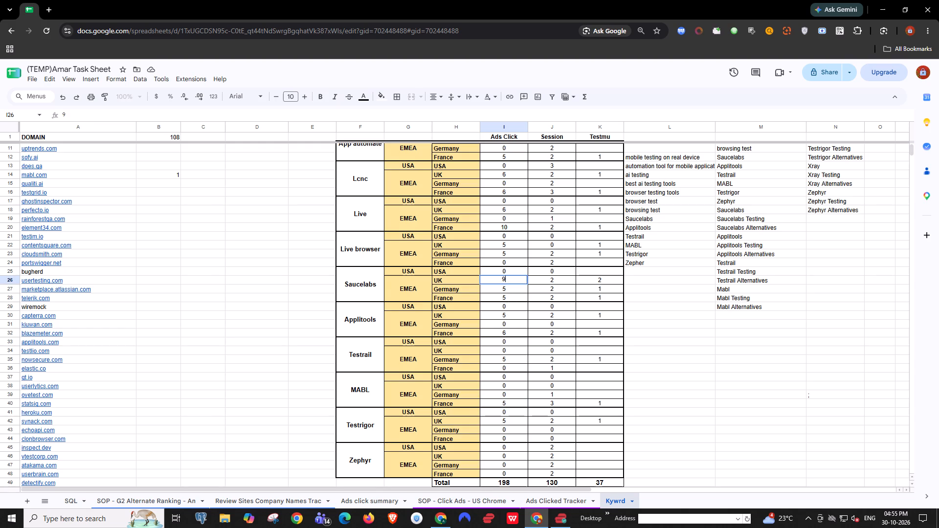
# Change Ads Click to 4 for UK in the Live browser group, and to 8 for France and 5 for UK in Live.
pyautogui.click(510, 248)
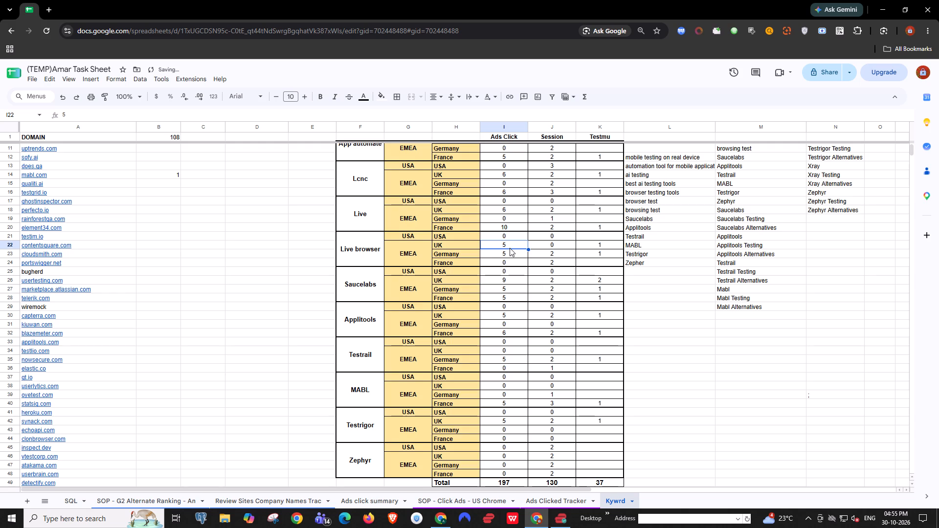
pyautogui.press('4')
pyautogui.press('Return')
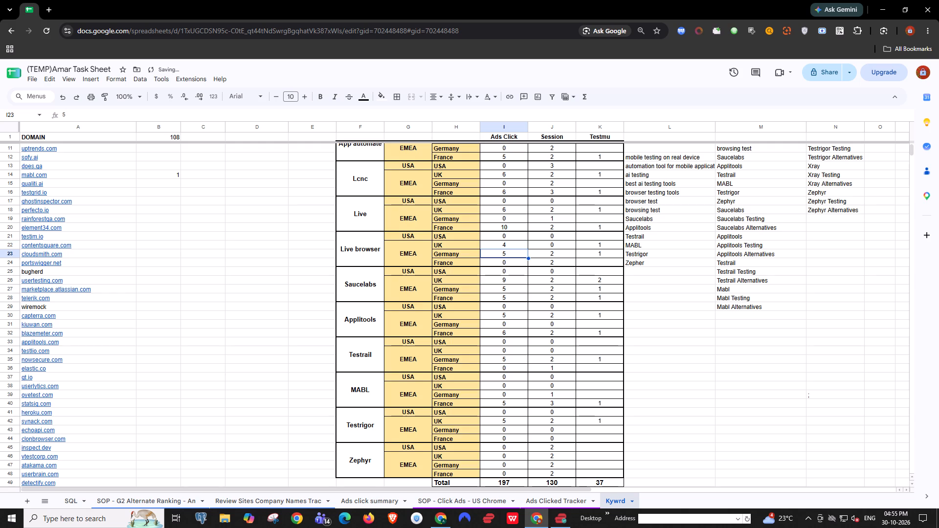
pyautogui.click(506, 226)
pyautogui.press('8')
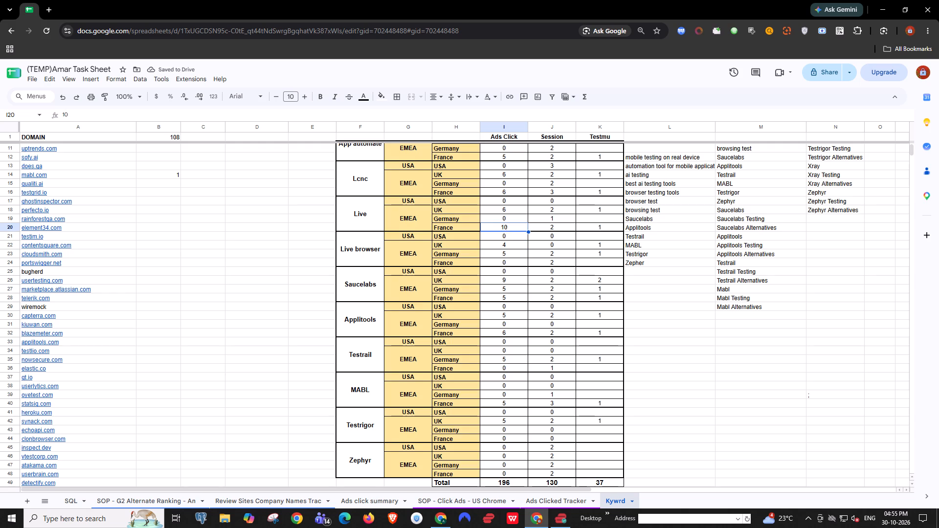
pyautogui.press('Return')
pyautogui.click(509, 210)
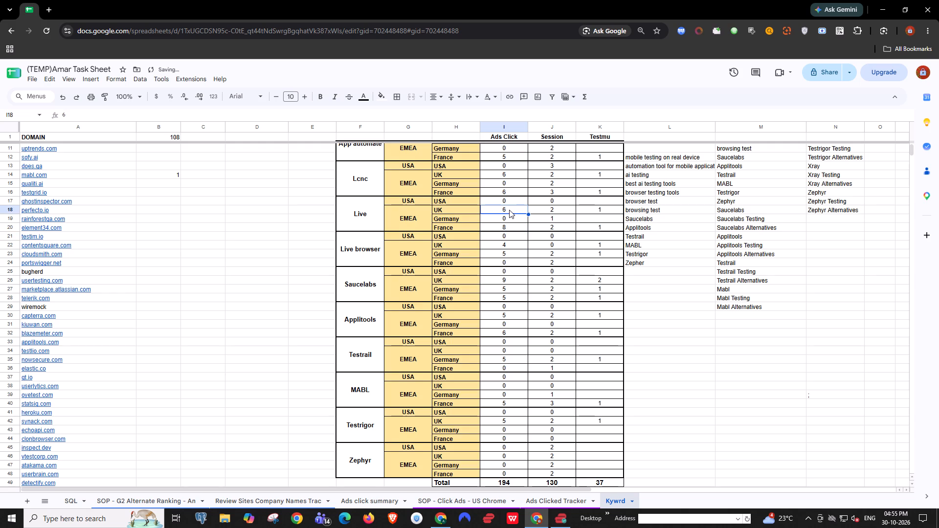
pyautogui.press('5')
pyautogui.press('Return')
# Change the Ads Click value for UK in the Lcnc group to 4.
pyautogui.click(513, 171)
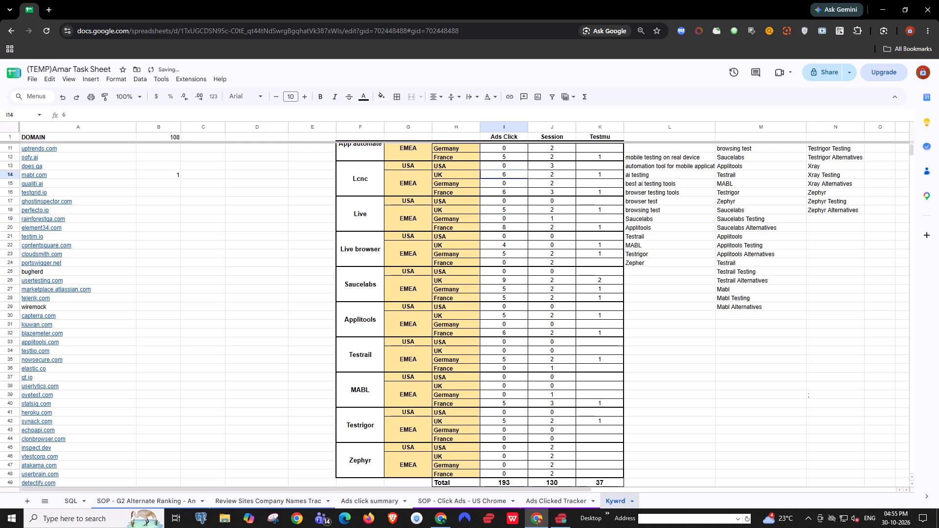
pyautogui.press('4')
pyautogui.press('Return')
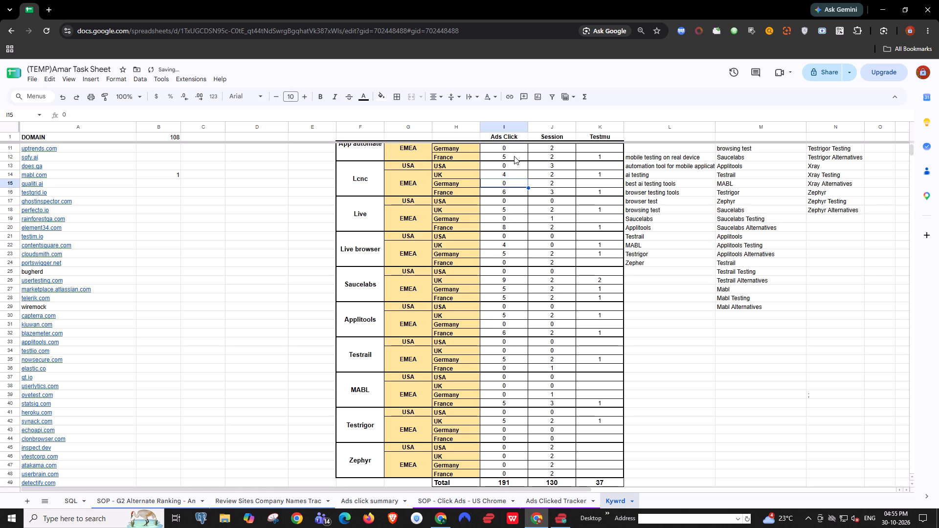
pyautogui.click(514, 158)
# In the Browserstack group, change the Ads Click values to 17 for Canada and 8 for Singapore.
pyautogui.scroll(1, 514, 158)
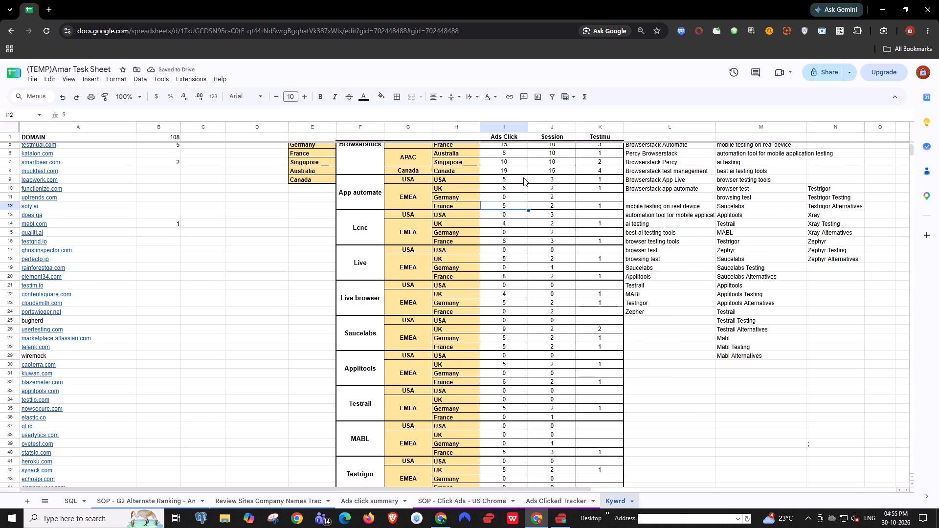
pyautogui.click(519, 171)
pyautogui.write('17')
pyautogui.press('Return')
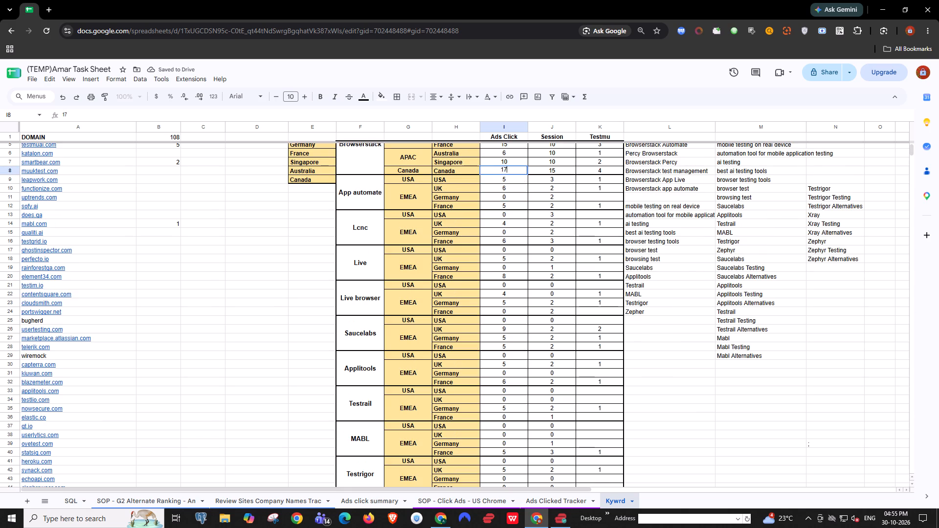
pyautogui.click(511, 163)
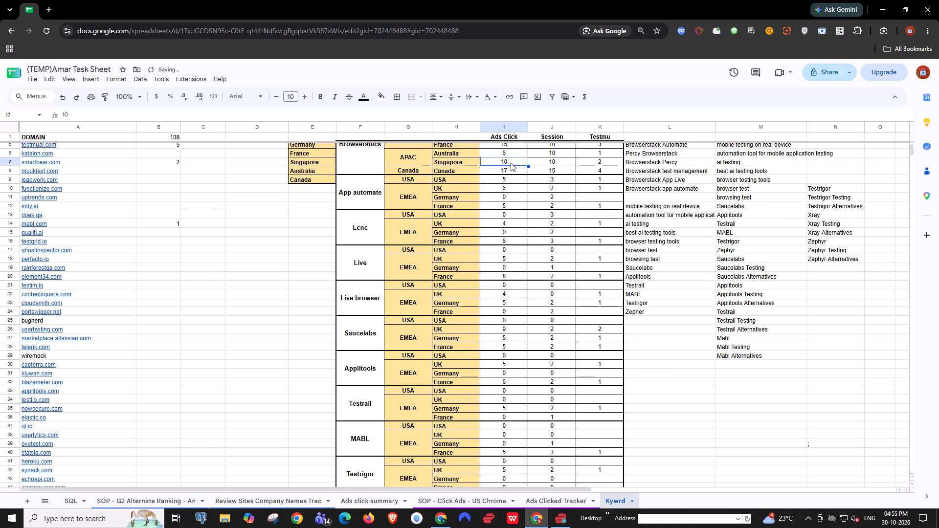
pyautogui.press('8')
pyautogui.press('Return')
# In the Browserstack group, change the Ads Click values to 9 for Germany, 21 for UK and 13 for USA.
pyautogui.scroll(1, 553, 173)
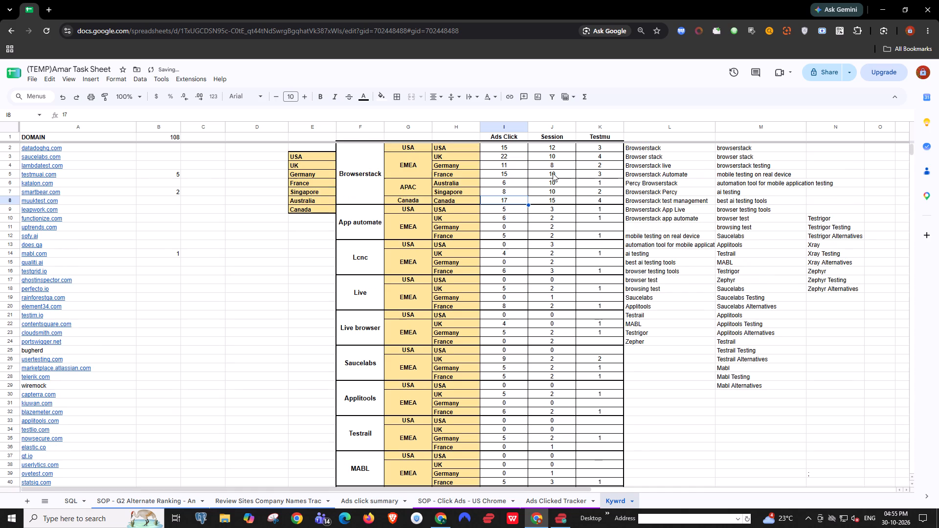
pyautogui.click(510, 166)
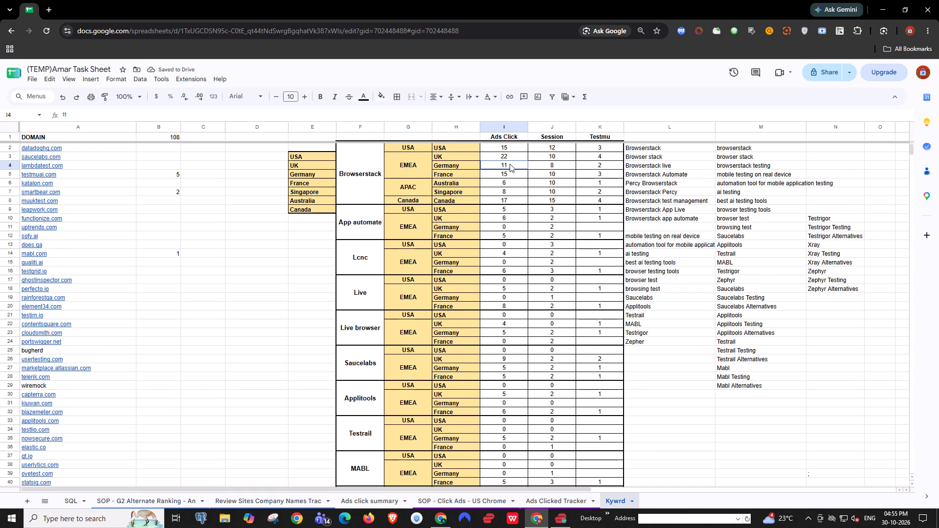
pyautogui.press('9')
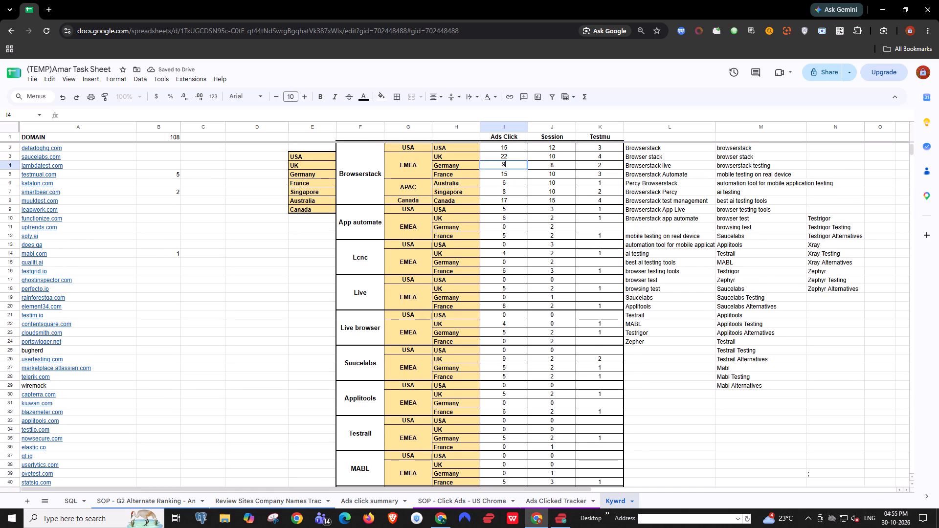
pyautogui.press('Return')
pyautogui.click(512, 155)
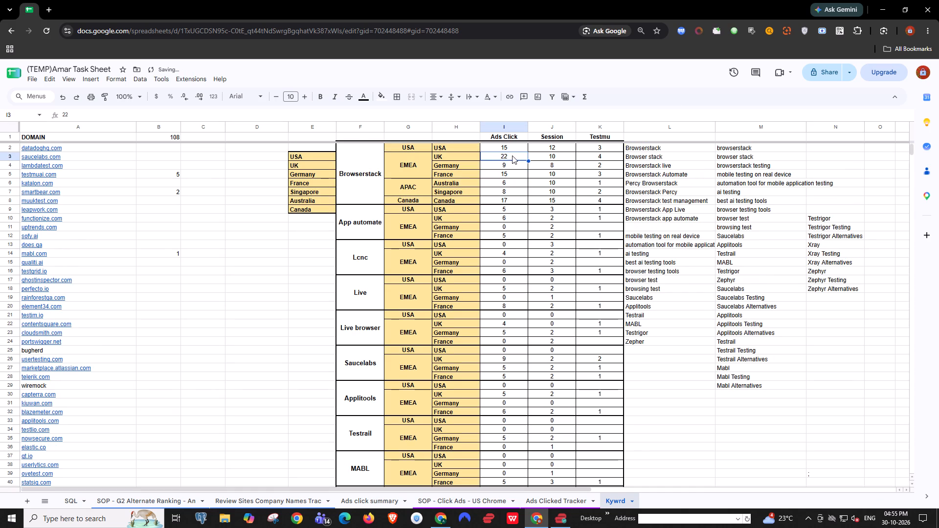
pyautogui.write('21')
pyautogui.press('Return')
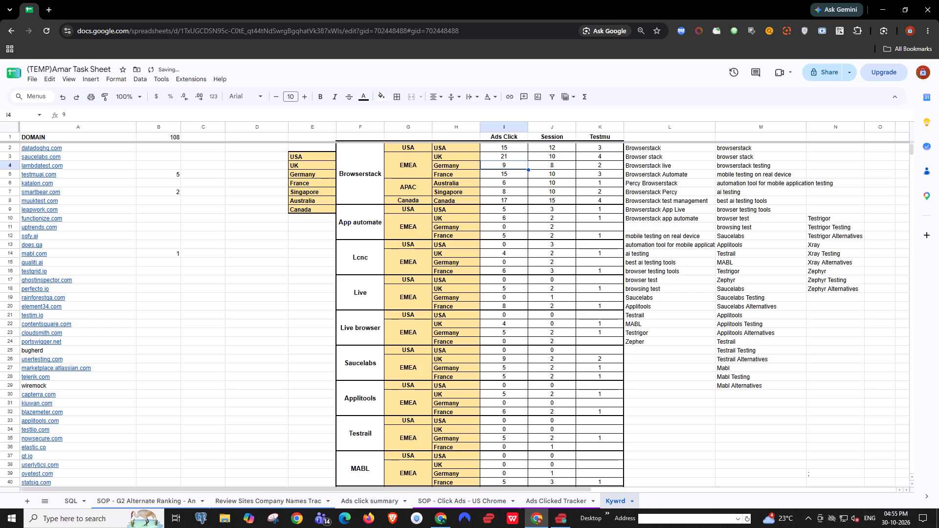
pyautogui.click(503, 148)
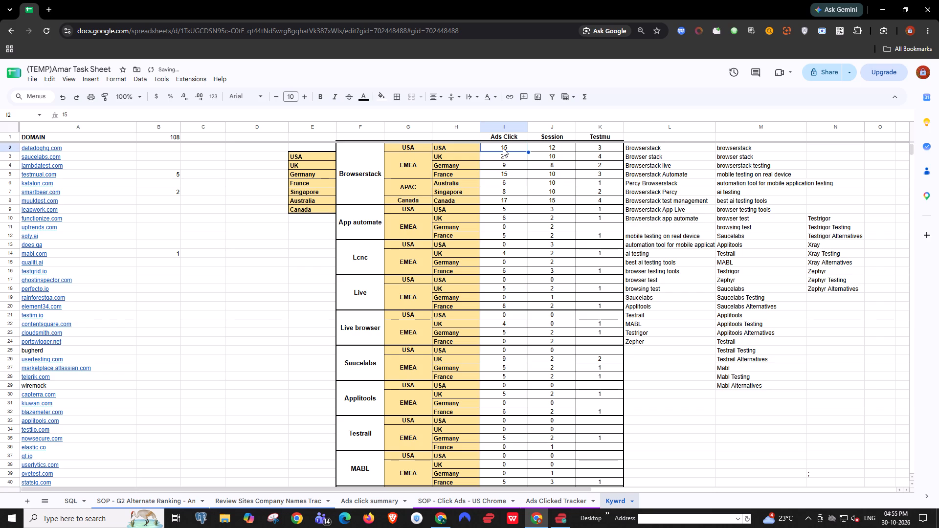
pyautogui.press('1')
pyautogui.press('3')
pyautogui.press('Return')
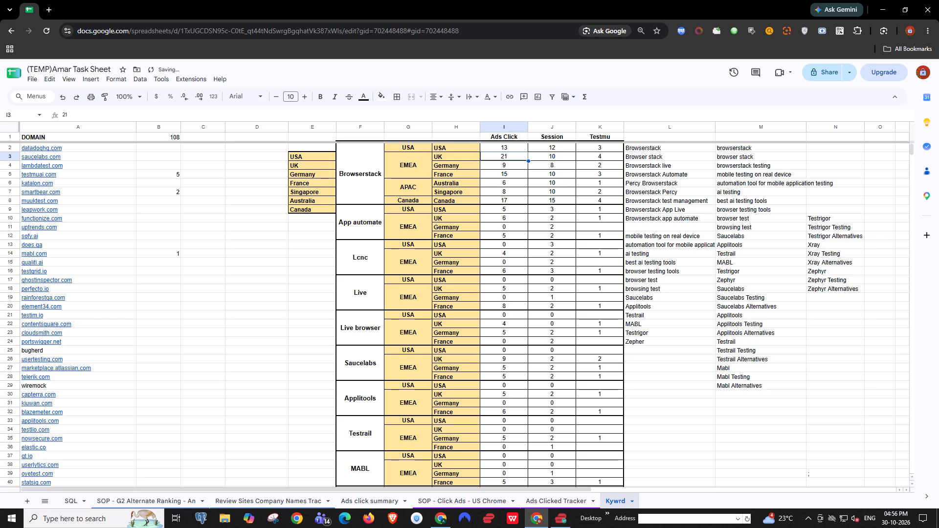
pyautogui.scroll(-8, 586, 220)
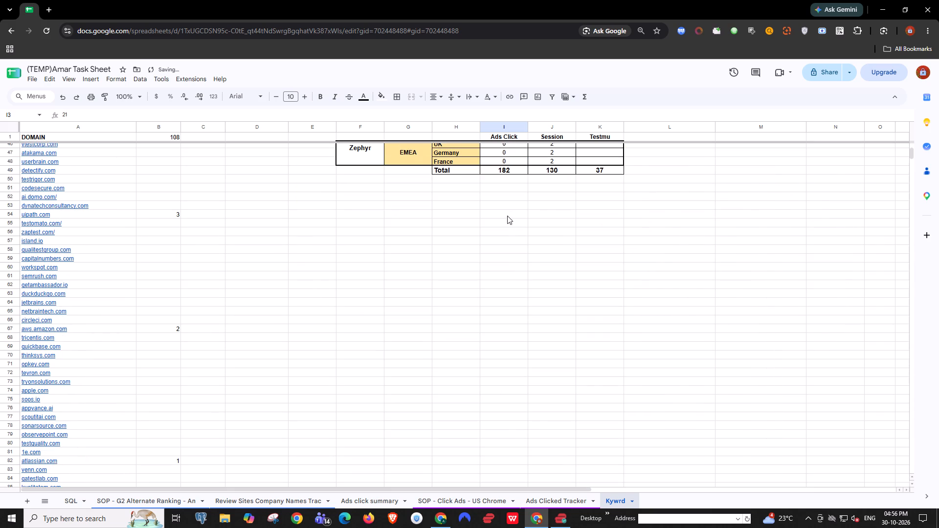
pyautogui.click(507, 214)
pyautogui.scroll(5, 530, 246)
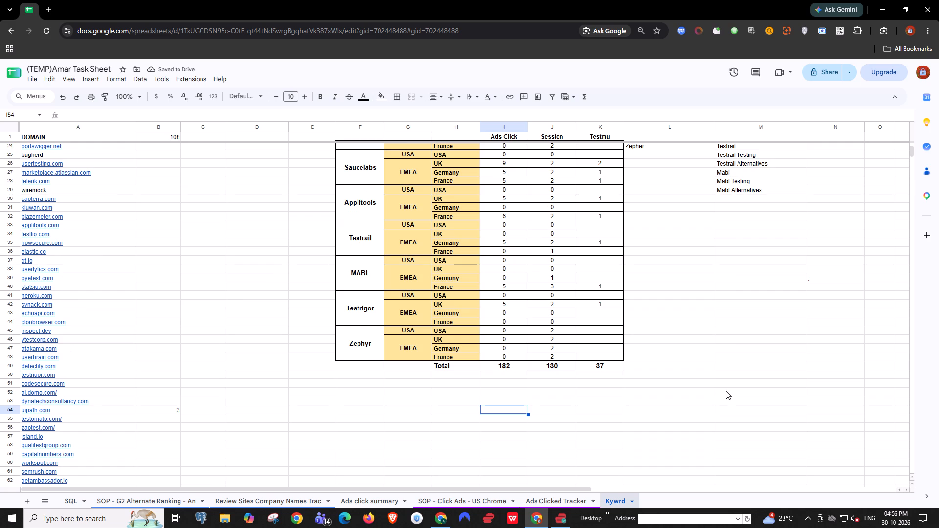
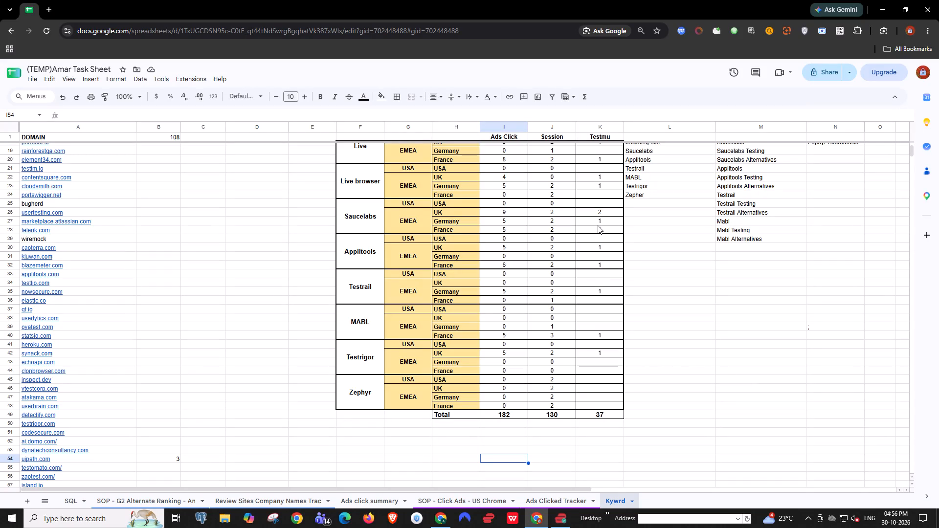
# In the Live browser group, change both the Testmu and Ads Click values for Germany to 0.
pyautogui.click(600, 185)
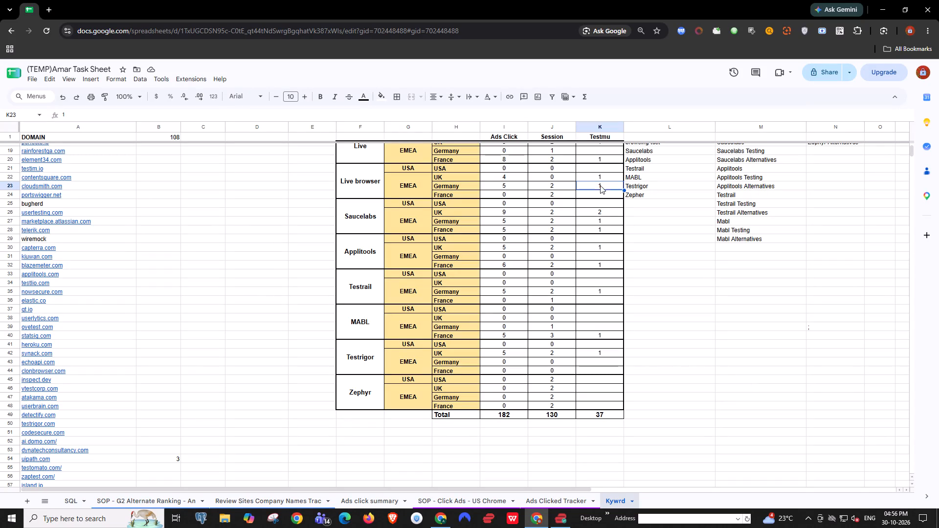
pyautogui.press('0')
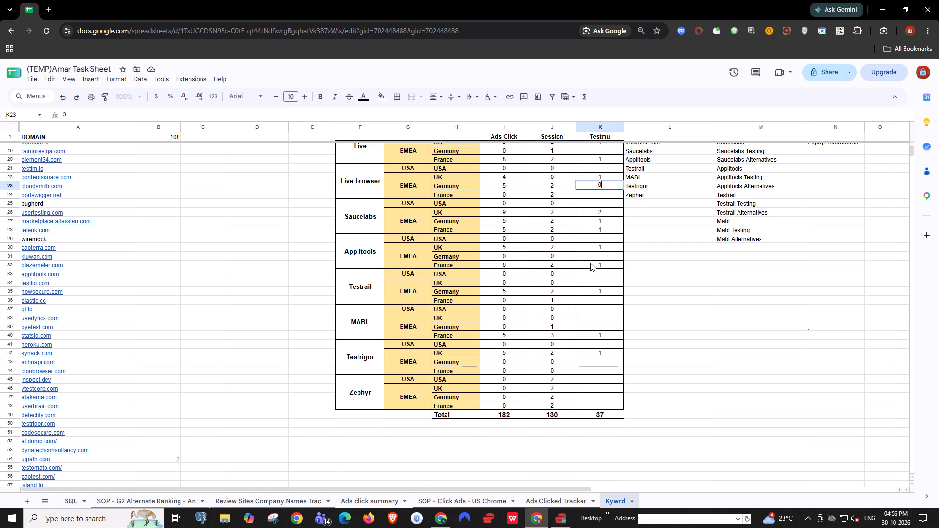
pyautogui.press('Return')
pyautogui.click(513, 188)
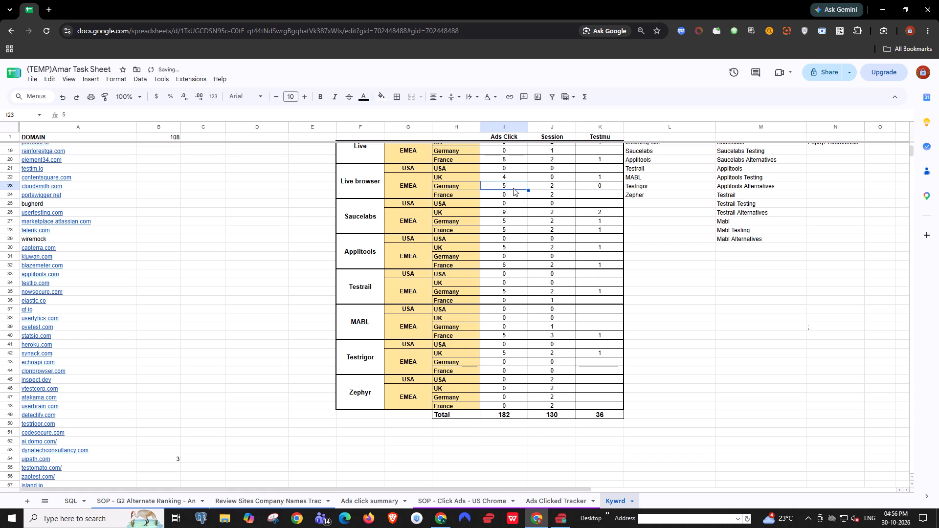
pyautogui.press('0')
pyautogui.press('Return')
# In the Live group, change the Testmu, Ads Click and Session values for France to 0.
pyautogui.scroll(1, 626, 253)
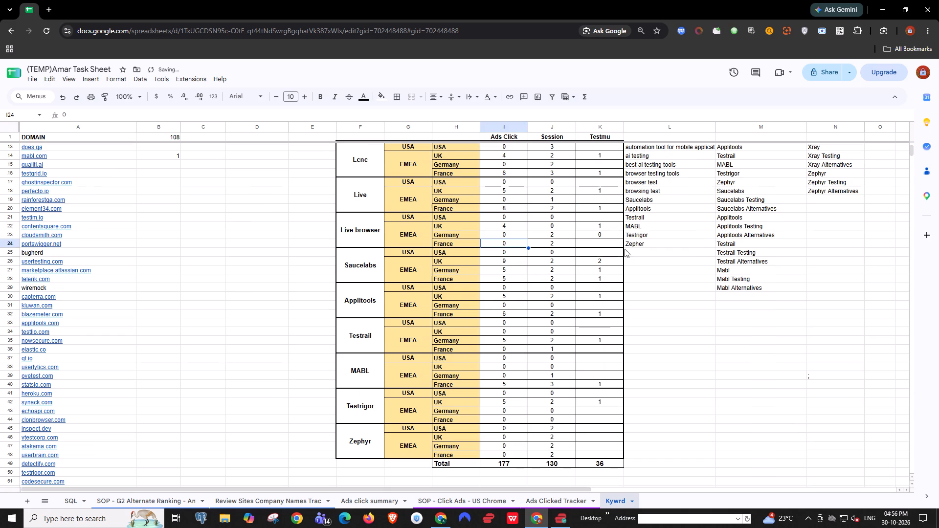
pyautogui.click(605, 209)
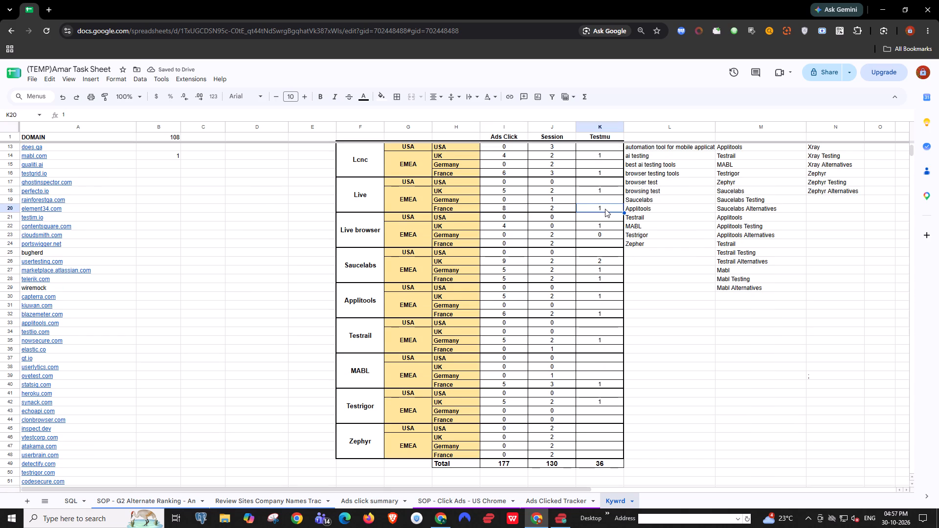
pyautogui.press('0')
pyautogui.press('Return')
pyautogui.press('Up')
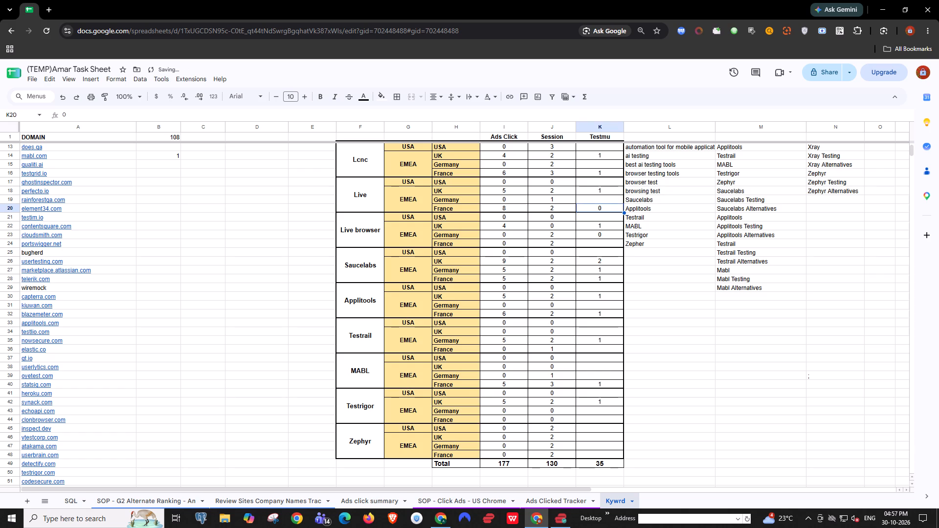
pyautogui.press('Left')
pyautogui.press('Left')
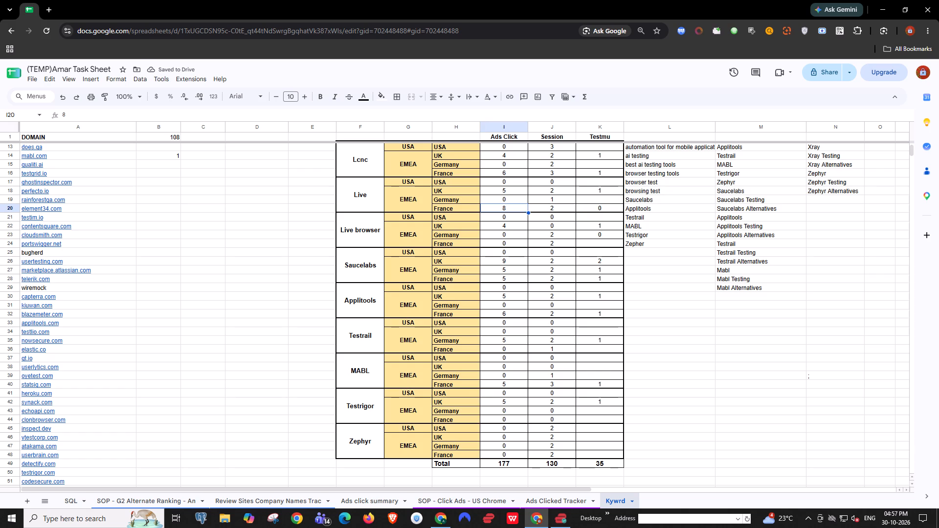
pyautogui.press('0')
pyautogui.press('Return')
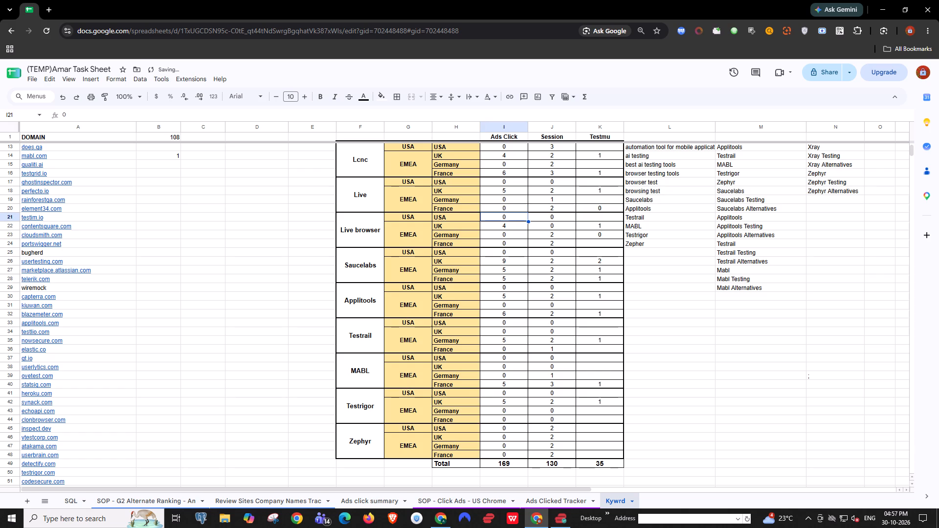
pyautogui.press('Up')
pyautogui.press('Right')
pyautogui.press('0')
pyautogui.press('Return')
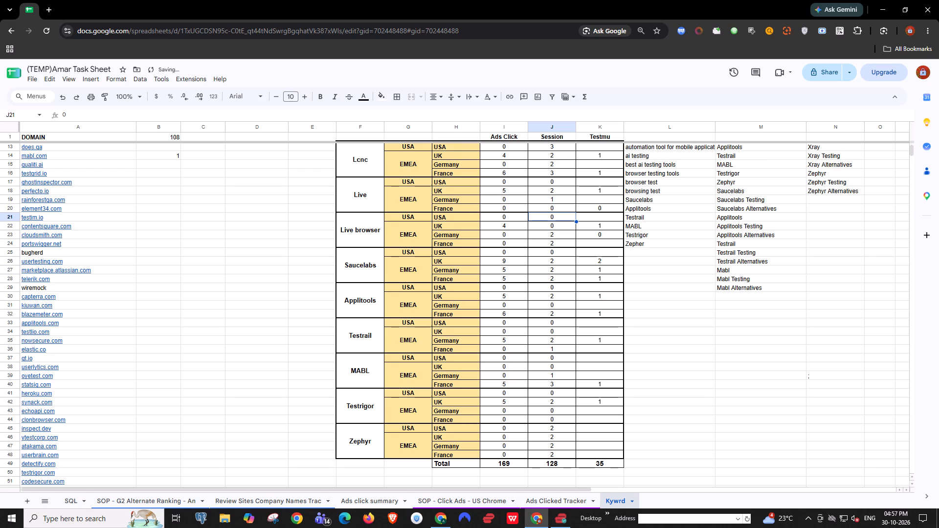
# In the Browserstack group, change the USA values to 4 for Testmu and 15 for Ads Click.
pyautogui.scroll(1, 605, 207)
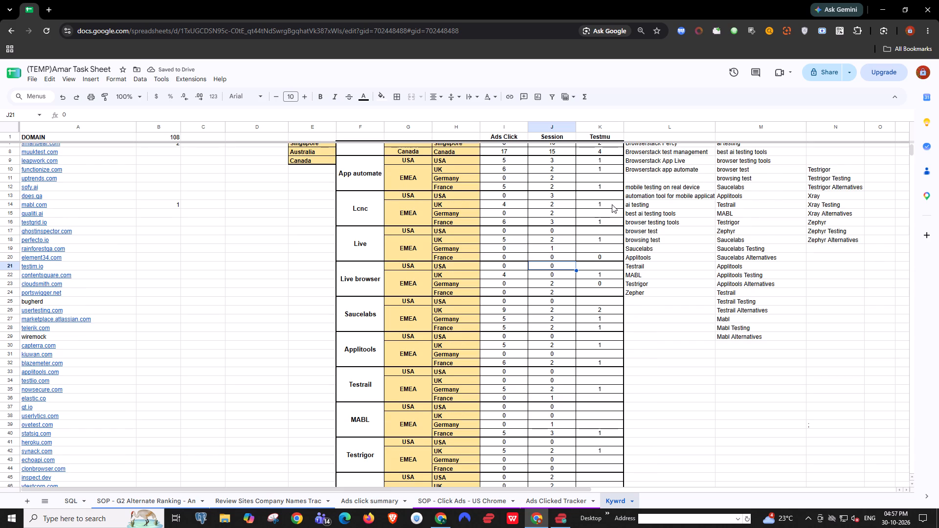
pyautogui.scroll(-4, 694, 356)
pyautogui.click(701, 336)
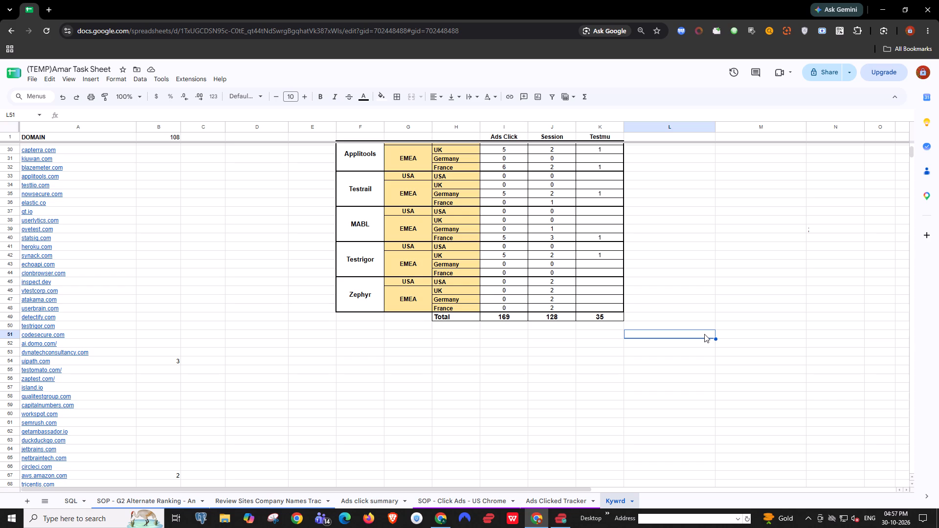
pyautogui.scroll(4, 723, 243)
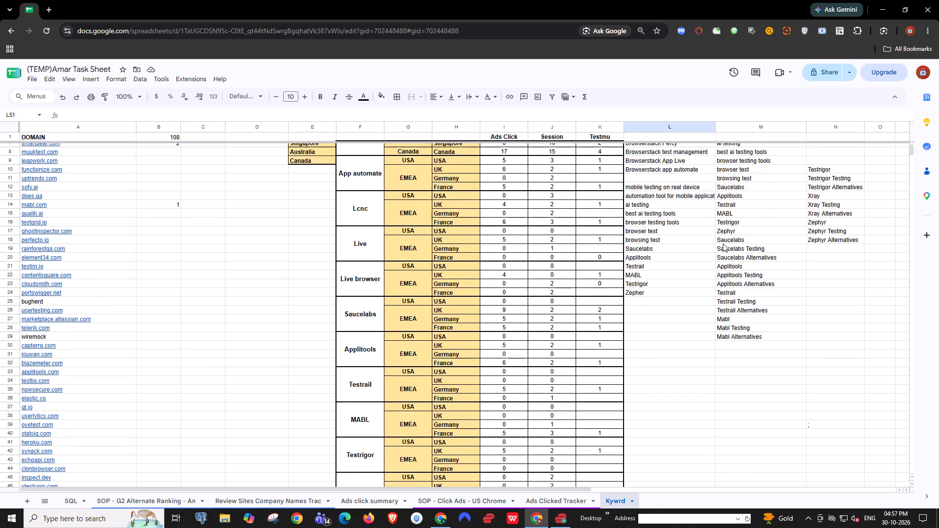
pyautogui.scroll(4, 712, 253)
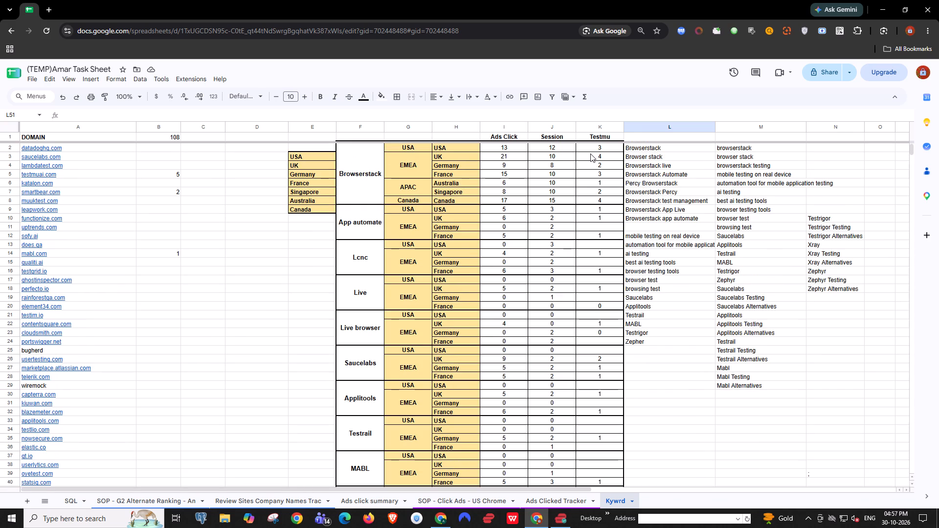
pyautogui.click(591, 148)
pyautogui.press('4')
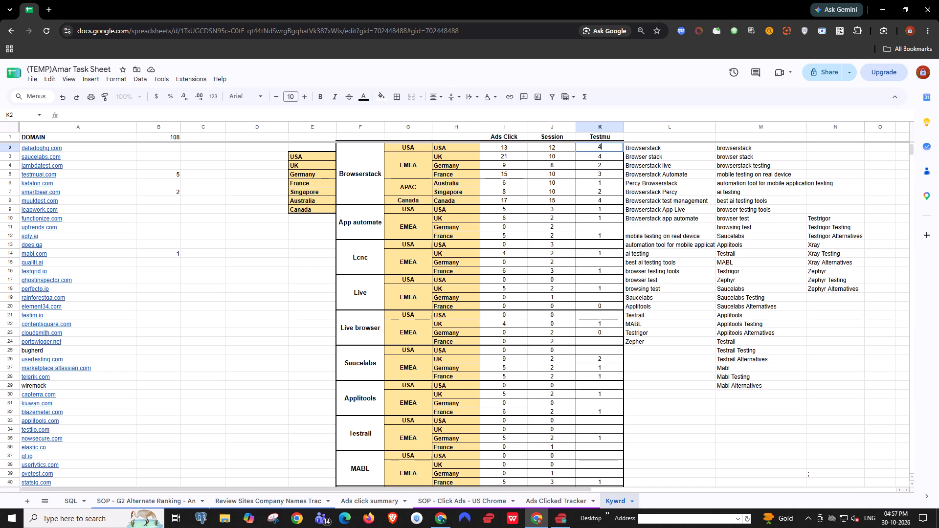
pyautogui.press('Return')
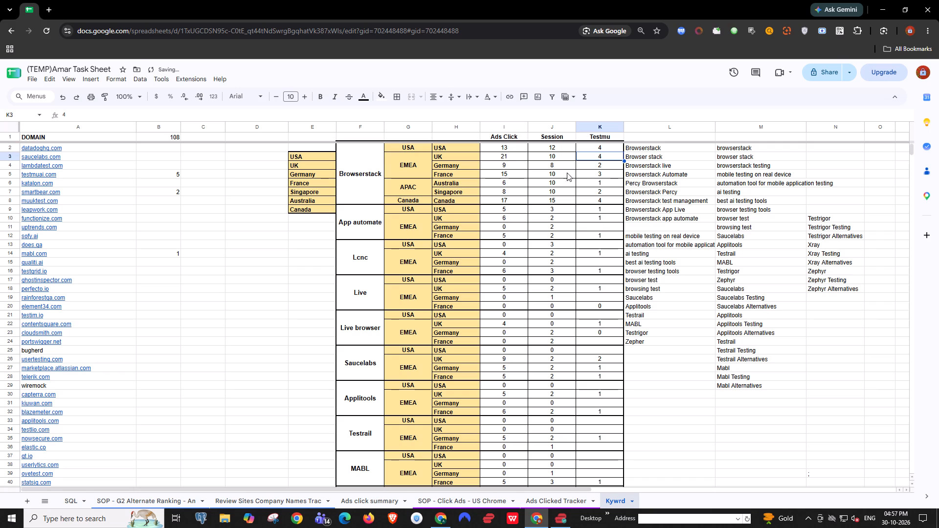
pyautogui.click(505, 149)
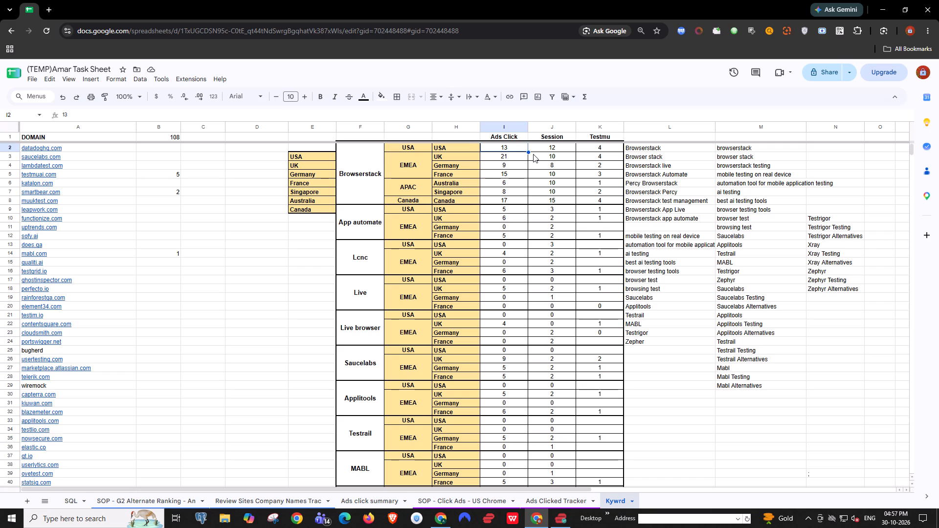
pyautogui.write('15')
pyautogui.press('Return')
# Examine the counts across all groups, the Testmu total in the Total row, and the sum of the Browserstack group's Testmu values.
pyautogui.scroll(-3, 552, 238)
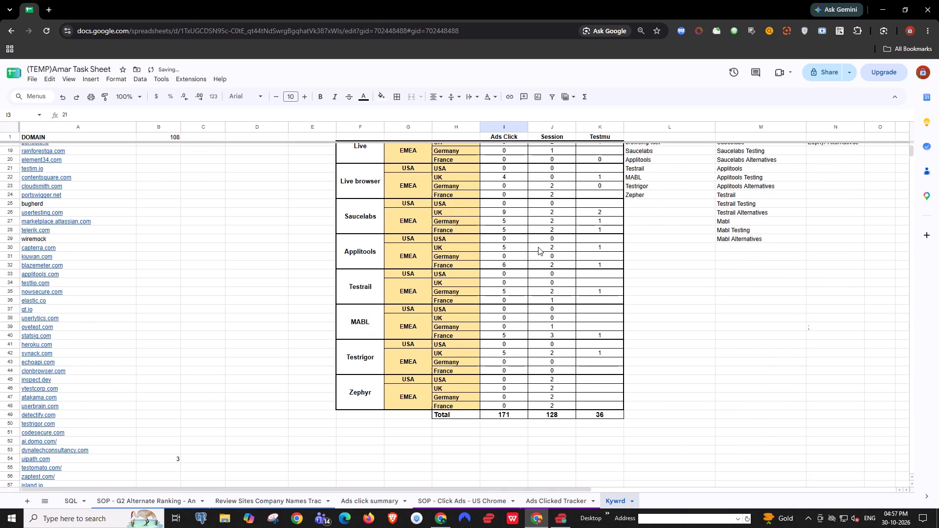
pyautogui.scroll(-4, 538, 247)
pyautogui.scroll(5, 532, 353)
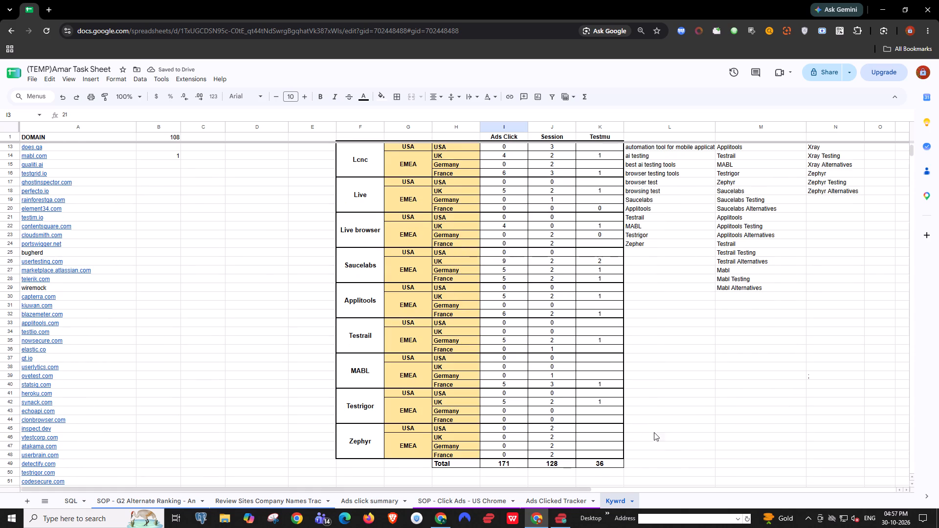
pyautogui.scroll(4, 675, 413)
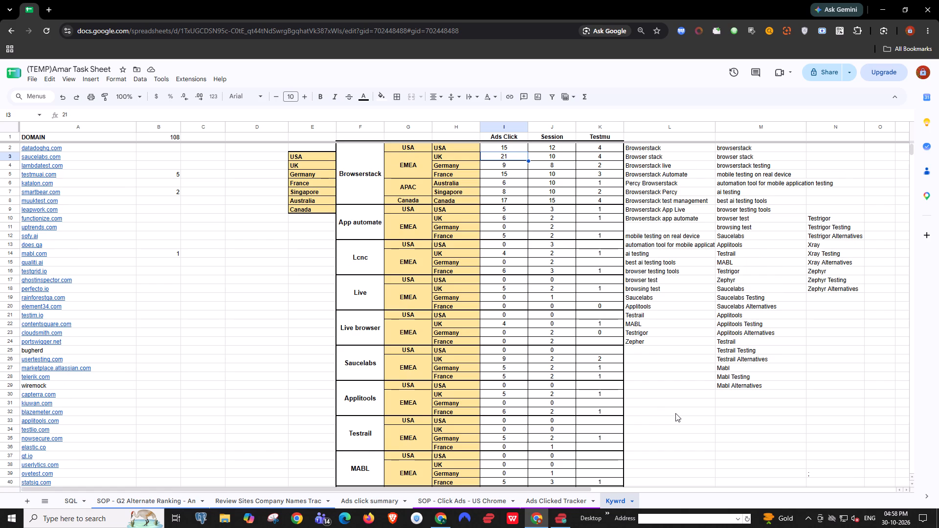
pyautogui.scroll(-3, 708, 354)
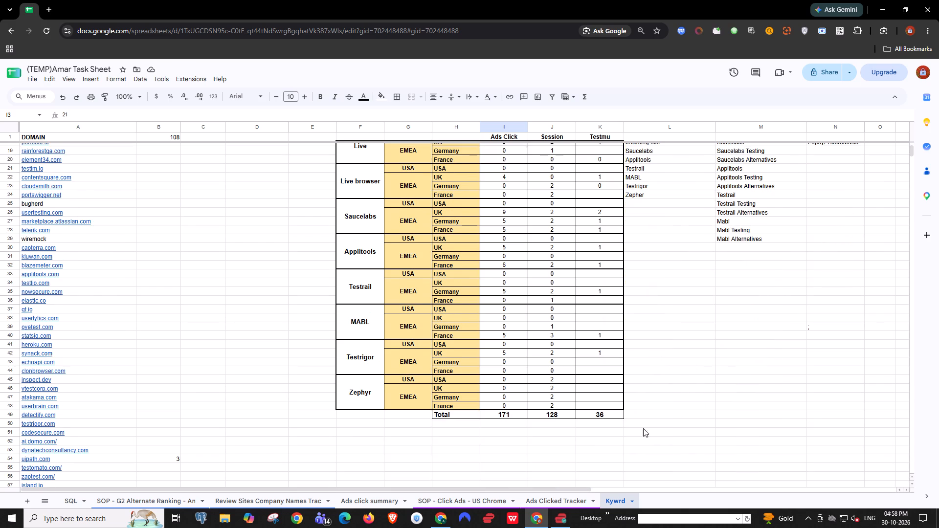
pyautogui.scroll(-2, 640, 418)
pyautogui.click(606, 303)
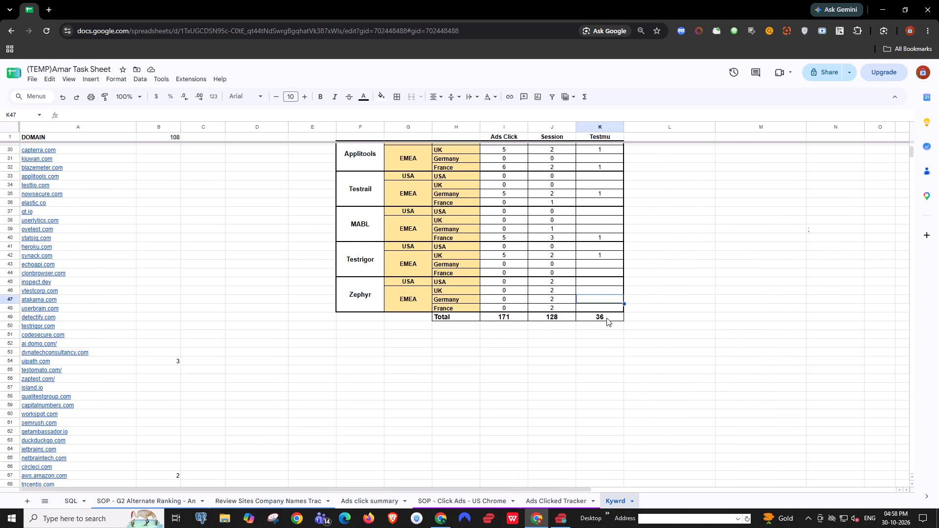
pyautogui.click(606, 318)
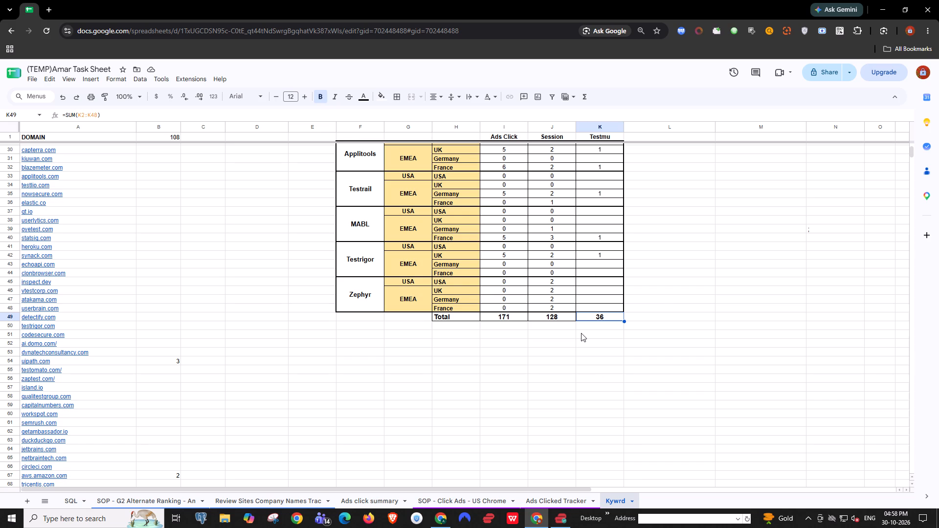
pyautogui.scroll(6, 500, 208)
pyautogui.scroll(4, 581, 220)
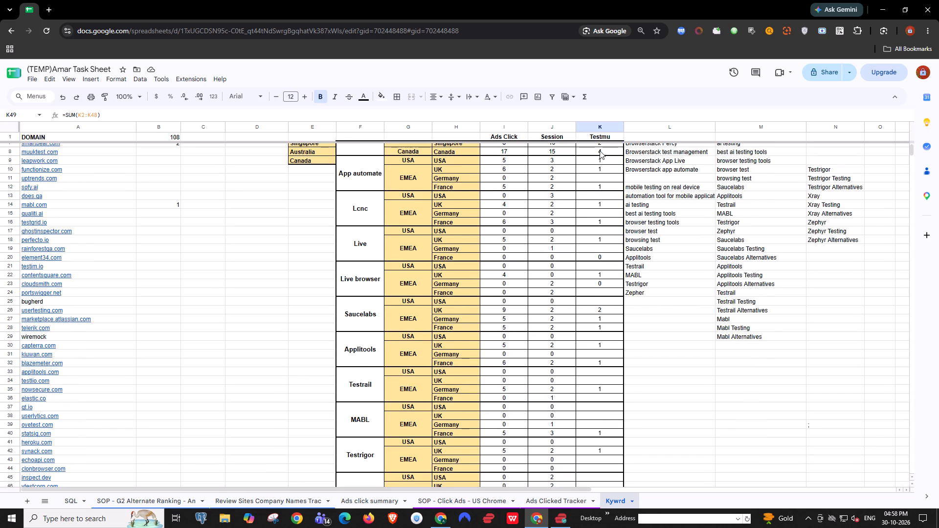
pyautogui.moveTo(600, 144); pyautogui.dragTo(593, 197)
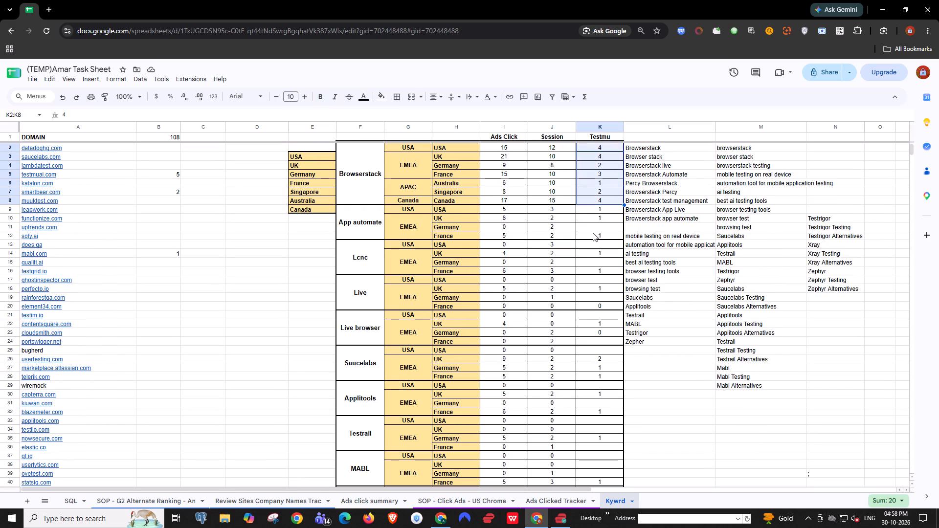
# In the Browserstack group, change Testmu to 2 for Australia, 3 for Singapore and 3 for Germany, and check the group's Testmu sum.
pyautogui.click(592, 182)
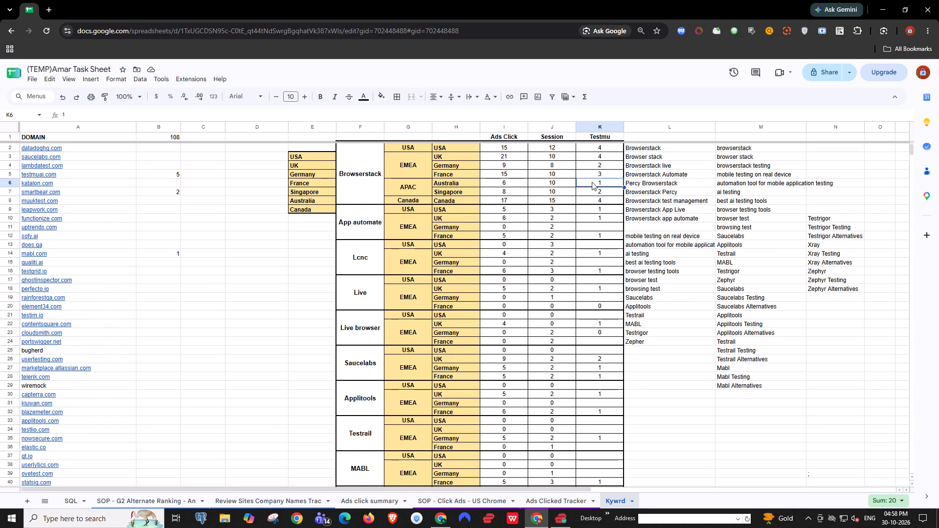
pyautogui.press('2')
pyautogui.press('Return')
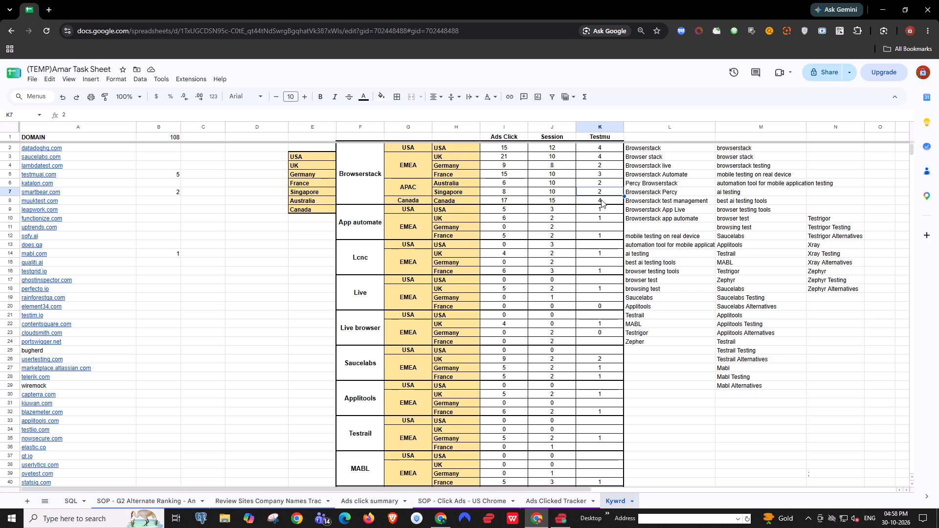
pyautogui.press('3')
pyautogui.press('Return')
pyautogui.press('Up')
pyautogui.press('Up')
pyautogui.press('Up')
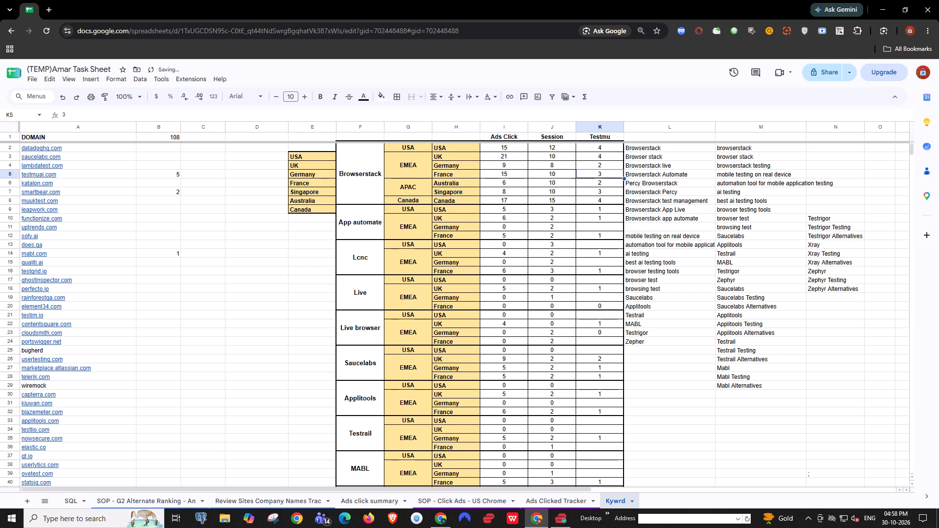
pyautogui.press('Up')
pyautogui.press('Up')
pyautogui.press('Down')
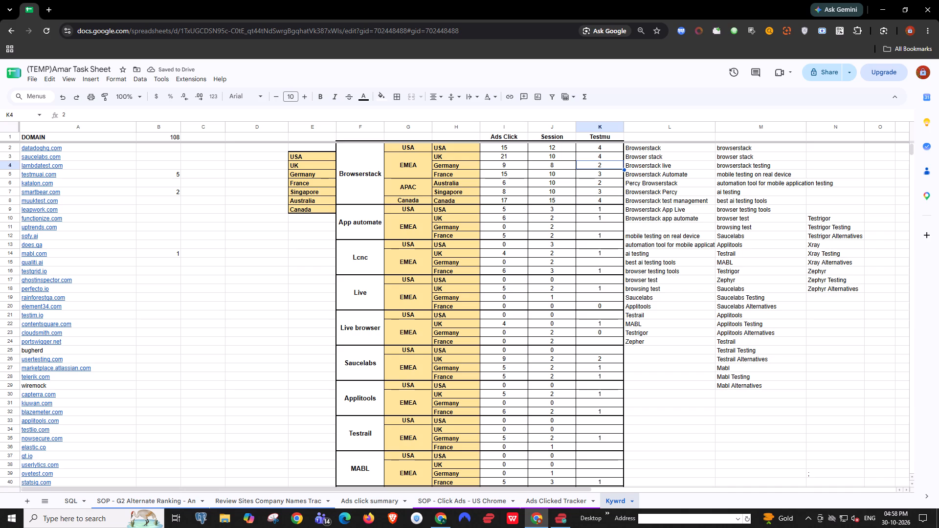
pyautogui.press('3')
pyautogui.press('Return')
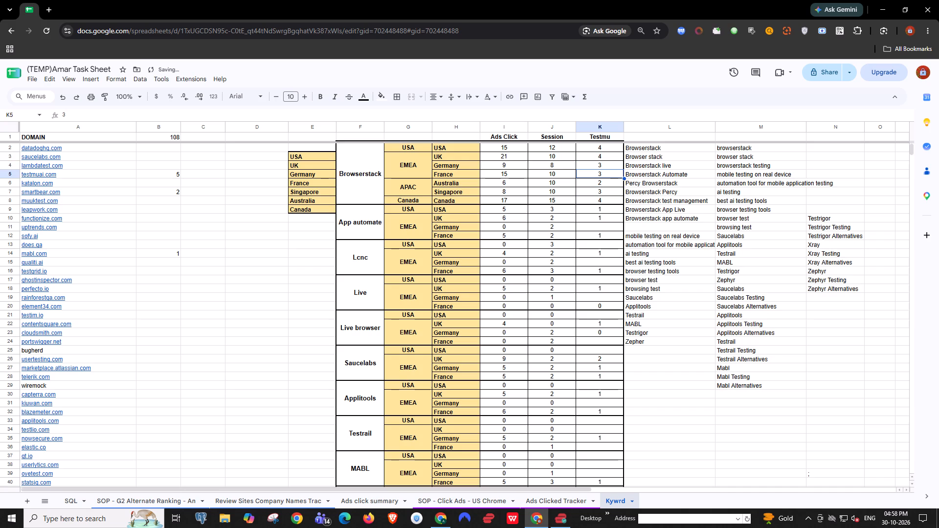
pyautogui.moveTo(605, 149); pyautogui.dragTo(604, 154)
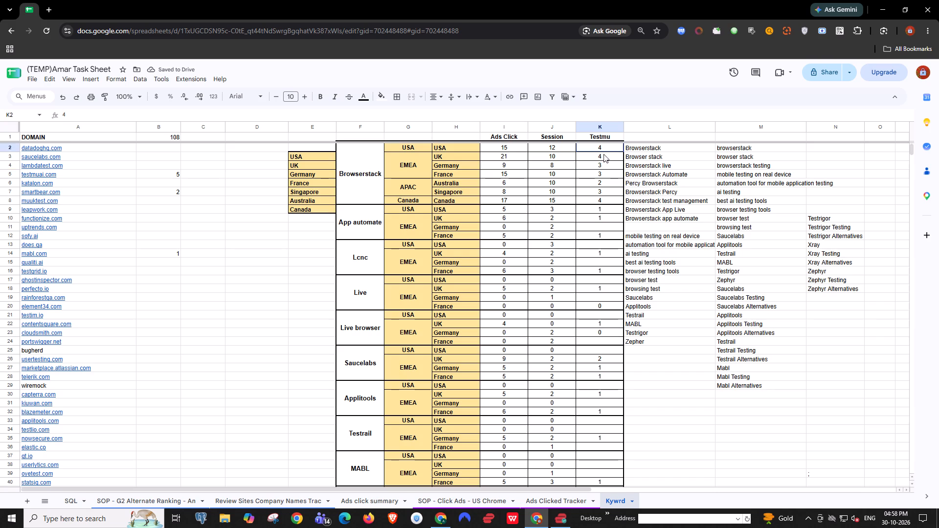
pyautogui.moveTo(604, 154); pyautogui.dragTo(604, 200)
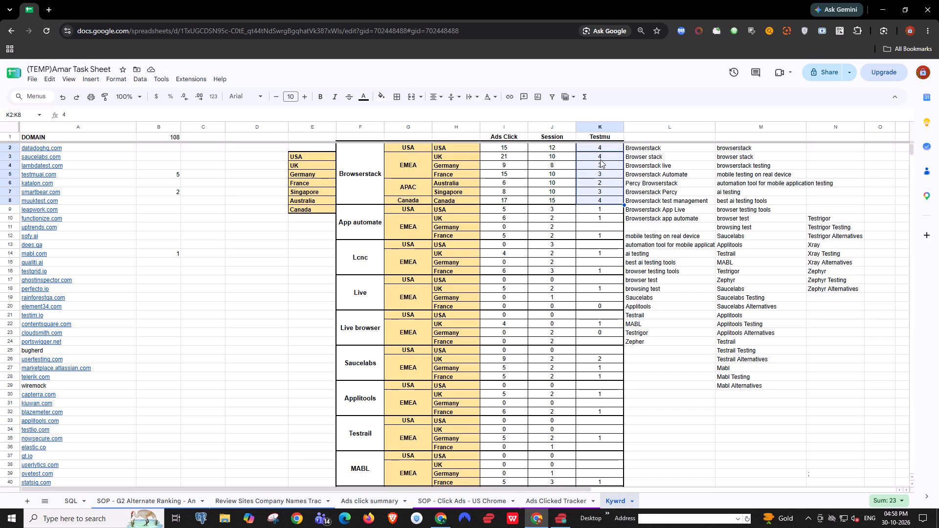
# Change the Testmu value for USA in the Browserstack group to 5 and check the sum of the group's Testmu values.
pyautogui.click(600, 185)
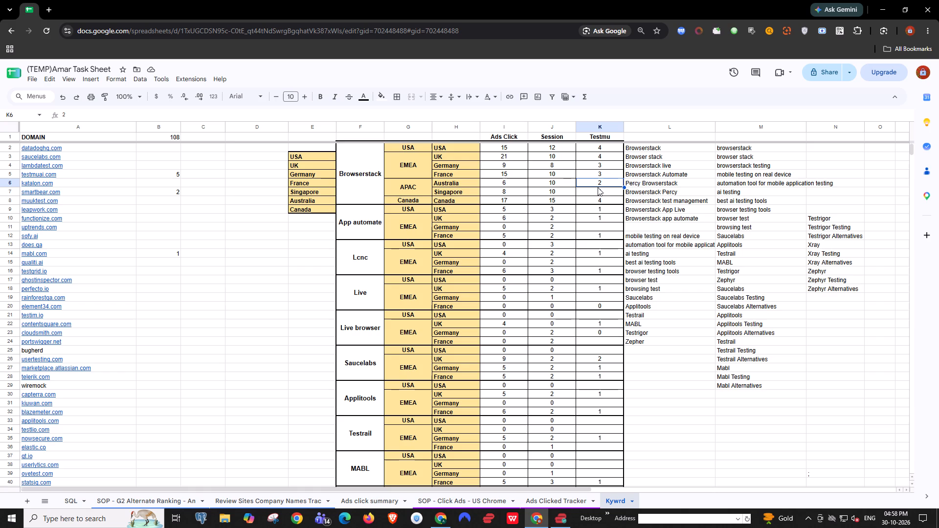
pyautogui.click(600, 146)
pyautogui.press('5')
pyautogui.press('Return')
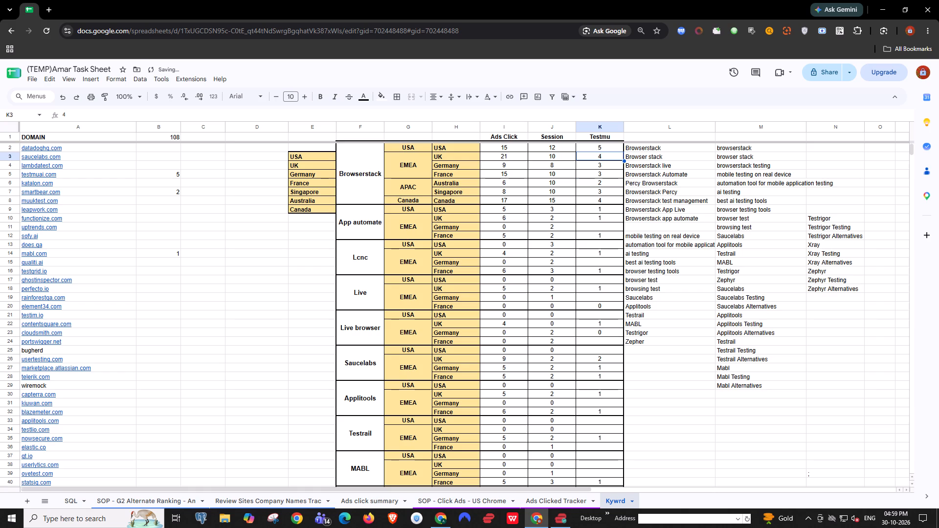
pyautogui.moveTo(590, 146); pyautogui.dragTo(595, 166)
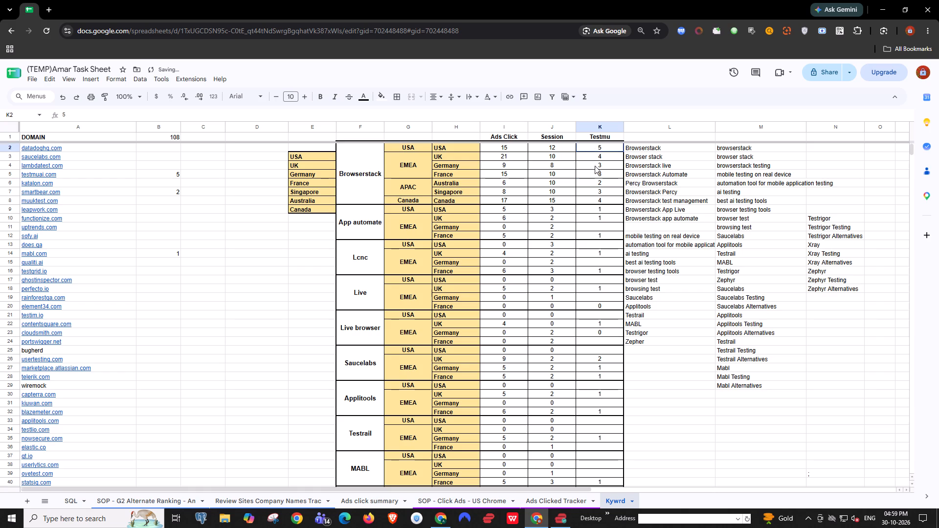
pyautogui.moveTo(595, 166); pyautogui.dragTo(596, 199)
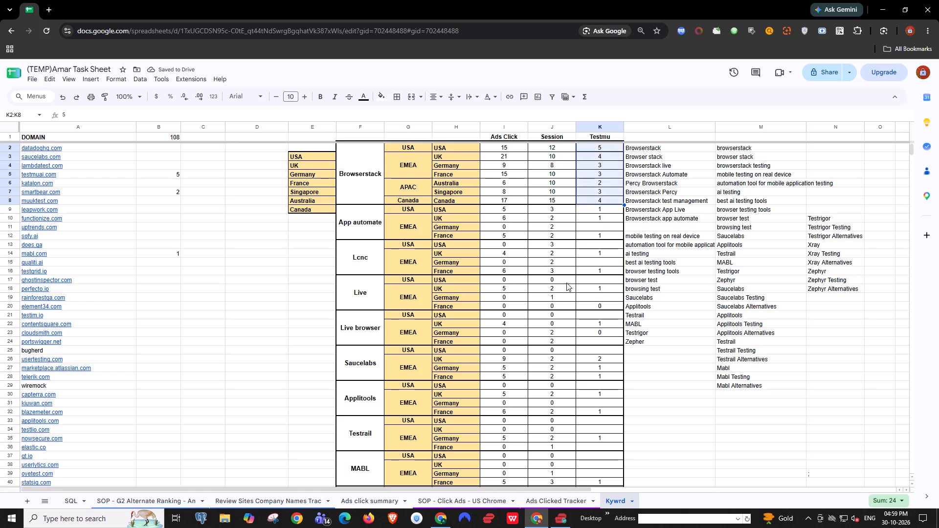
# Check the Testmu total in the Total row and change the Browserstack group's Testmu values to 3 for USA and 3 for UK.
pyautogui.click(665, 383)
pyautogui.scroll(-3, 547, 374)
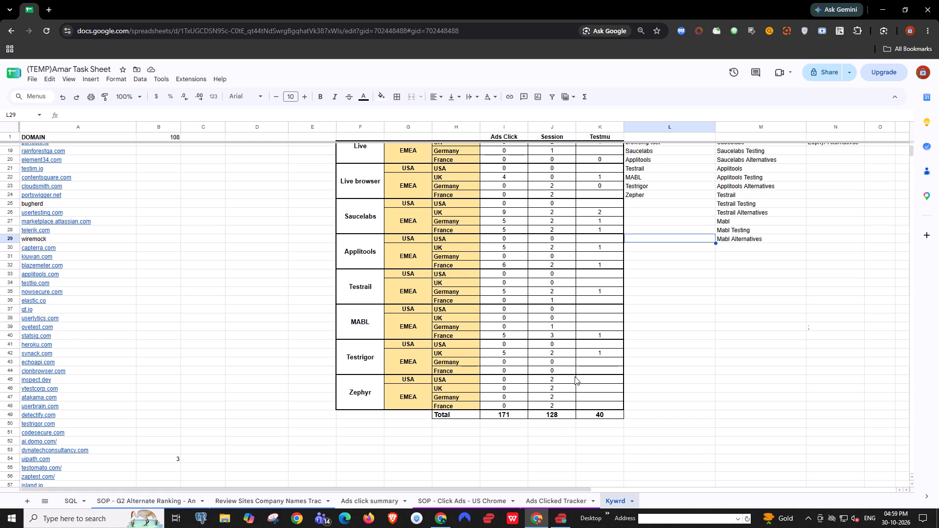
pyautogui.click(587, 415)
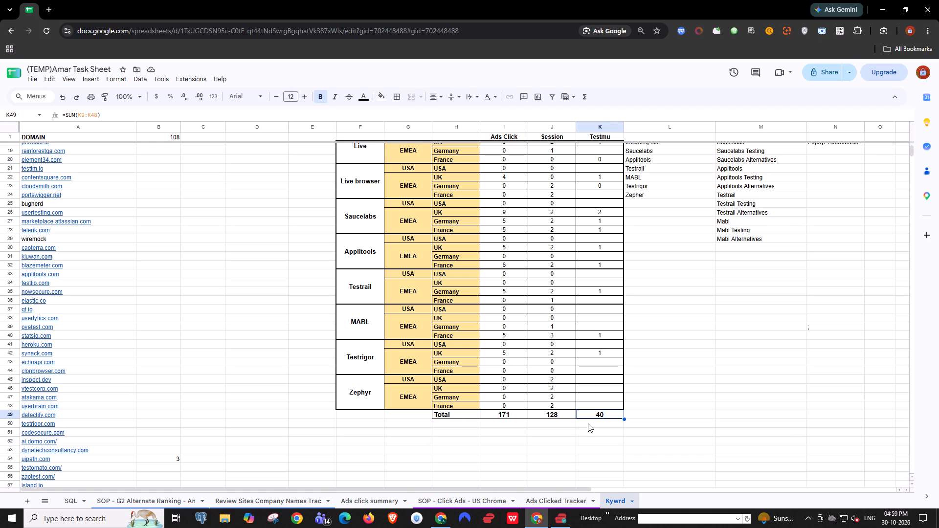
pyautogui.scroll(4, 607, 363)
pyautogui.scroll(2, 598, 283)
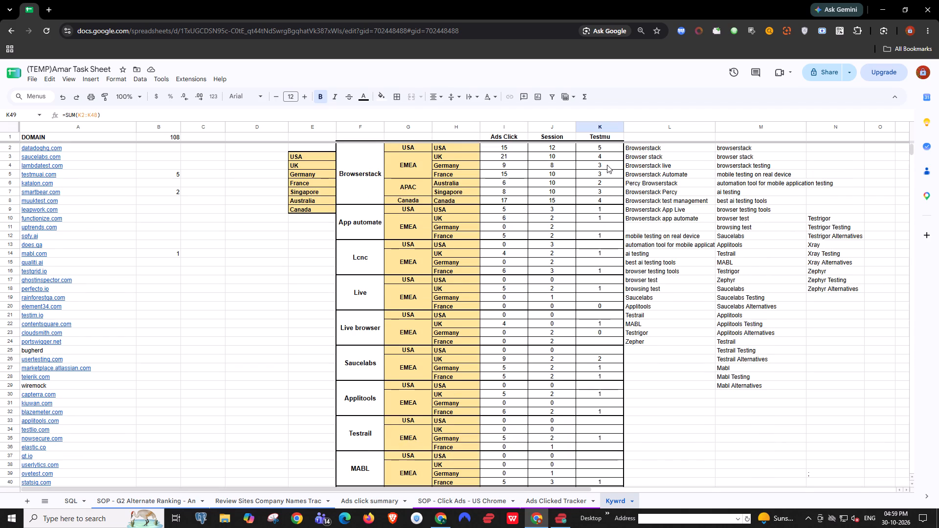
pyautogui.click(601, 147)
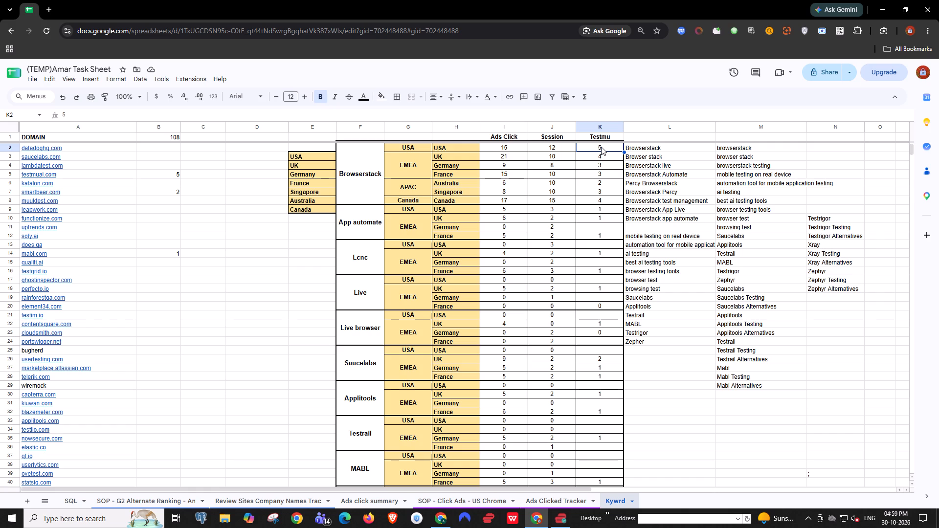
pyautogui.press('3')
pyautogui.press('Return')
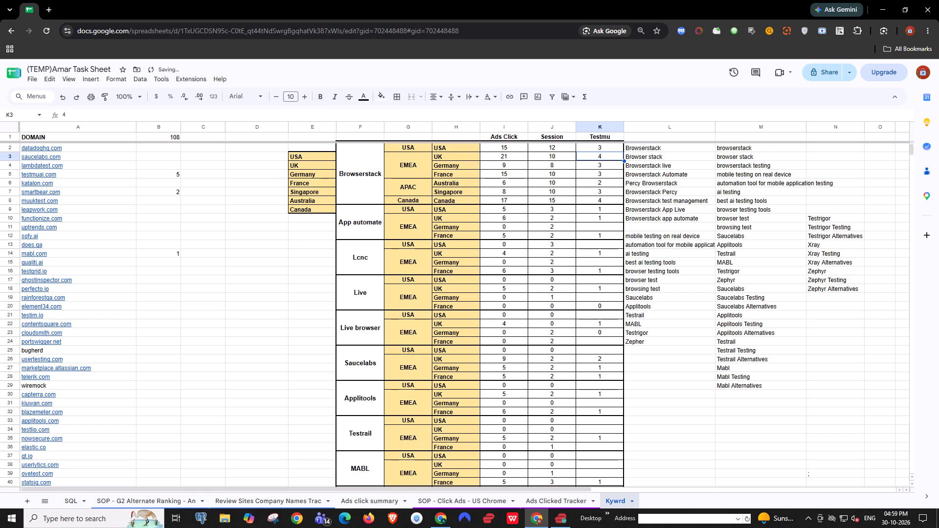
pyautogui.press('3')
pyautogui.press('Return')
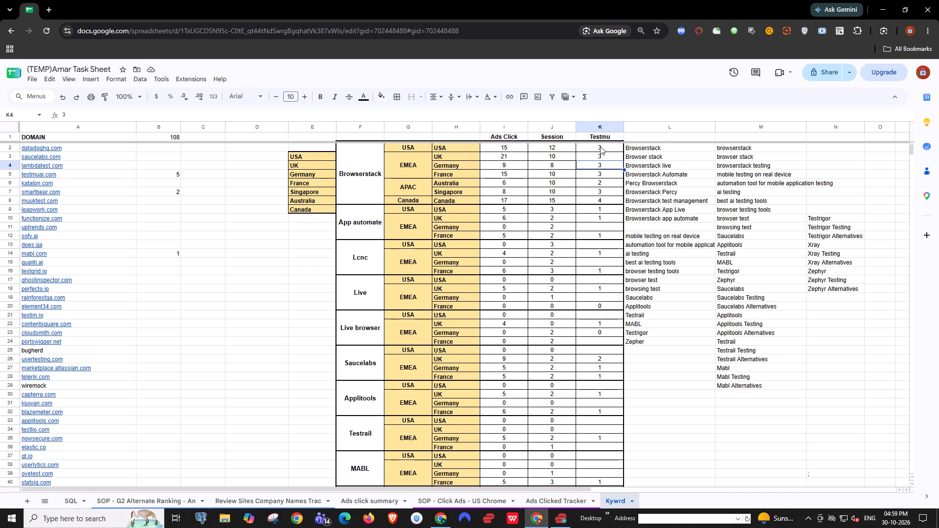
# Examine the Testmu total in the Total row and the sum of the Browserstack group's Testmu values.
pyautogui.scroll(-4, 611, 263)
pyautogui.scroll(4, 610, 352)
pyautogui.scroll(-2, 629, 356)
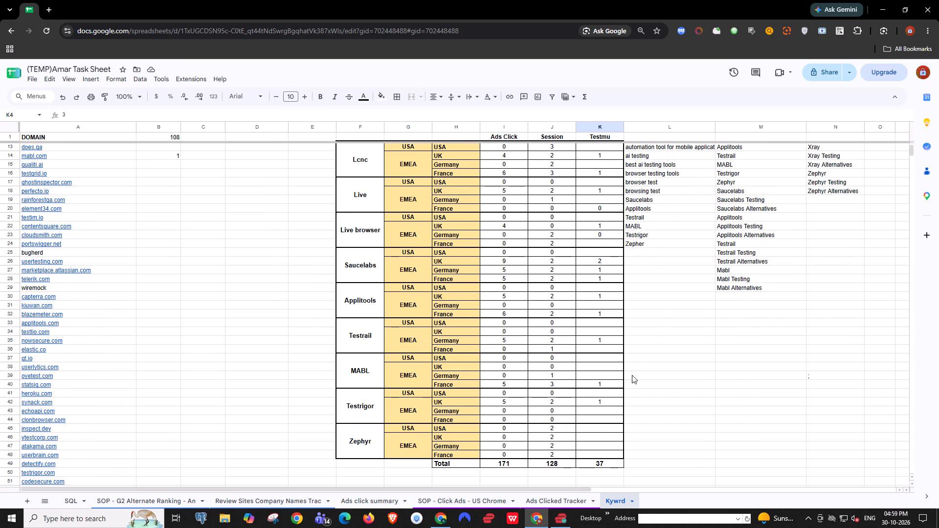
pyautogui.click(692, 452)
pyautogui.scroll(4, 684, 442)
pyautogui.moveTo(594, 147); pyautogui.dragTo(594, 148)
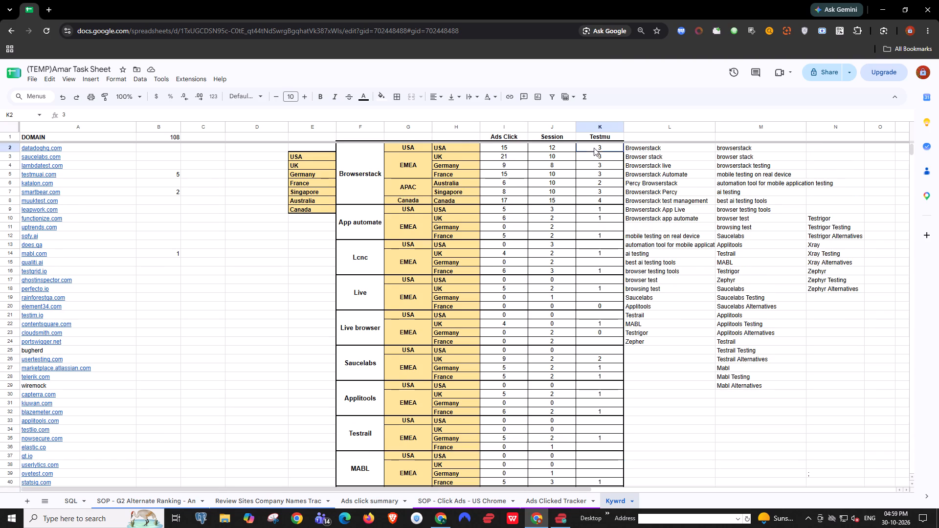
pyautogui.moveTo(594, 148); pyautogui.dragTo(594, 198)
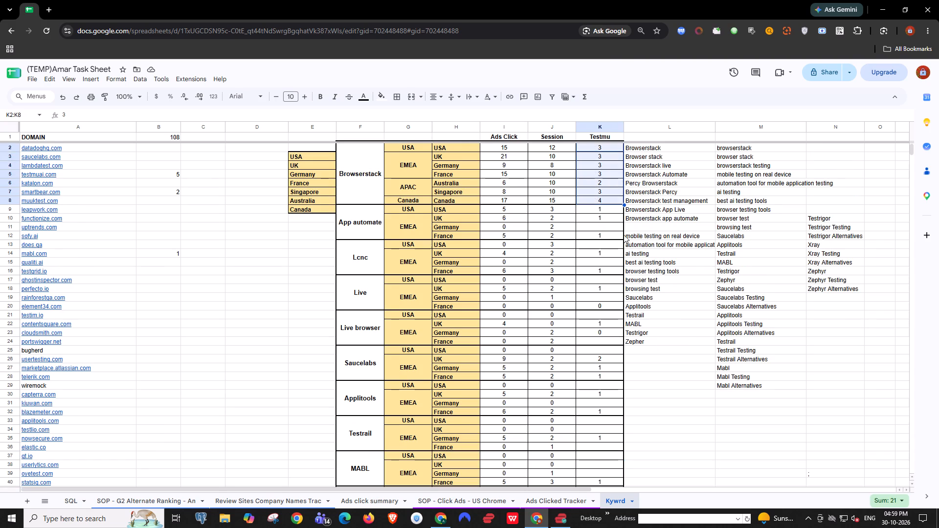
pyautogui.click(663, 375)
pyautogui.scroll(-4, 662, 406)
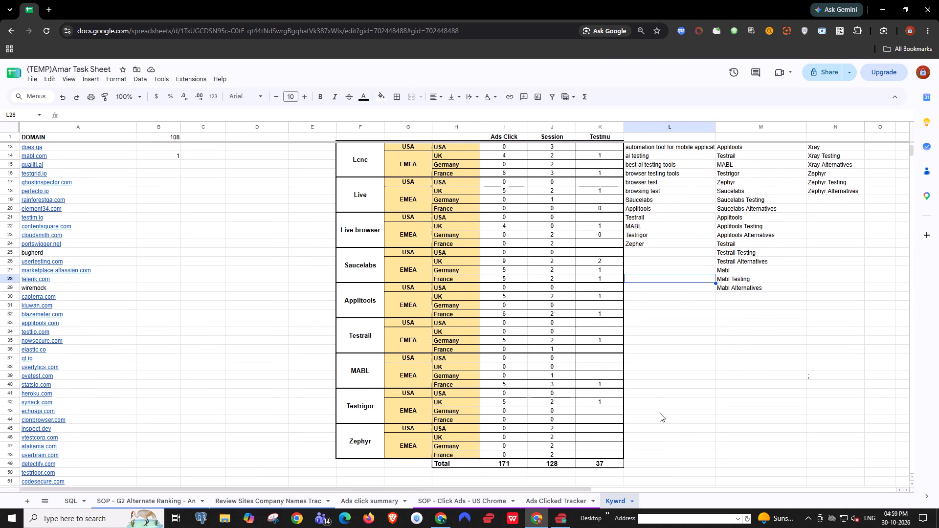
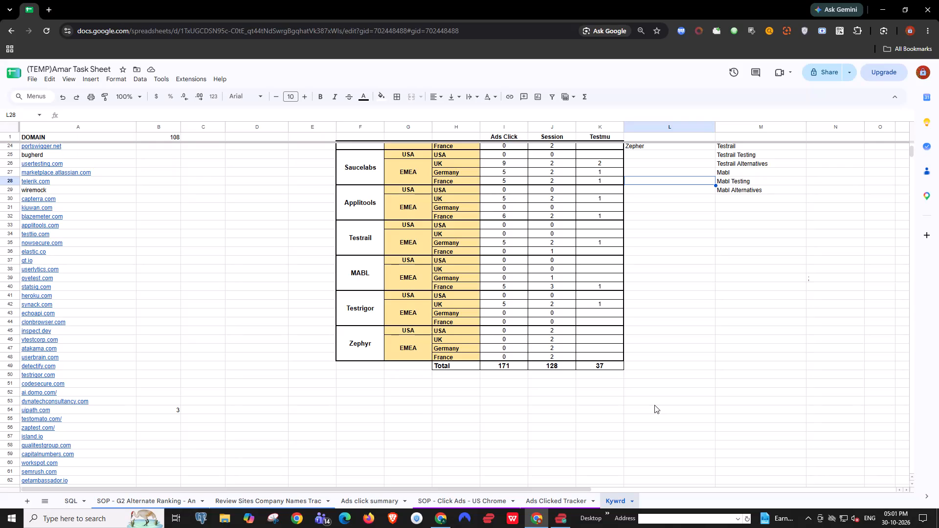
# In the Browserstack group, set Ads Click to 18 for UK, 15 for Germany, 8 for Australia and 13 for Singapore.
pyautogui.scroll(9, 713, 428)
pyautogui.scroll(-5, 591, 290)
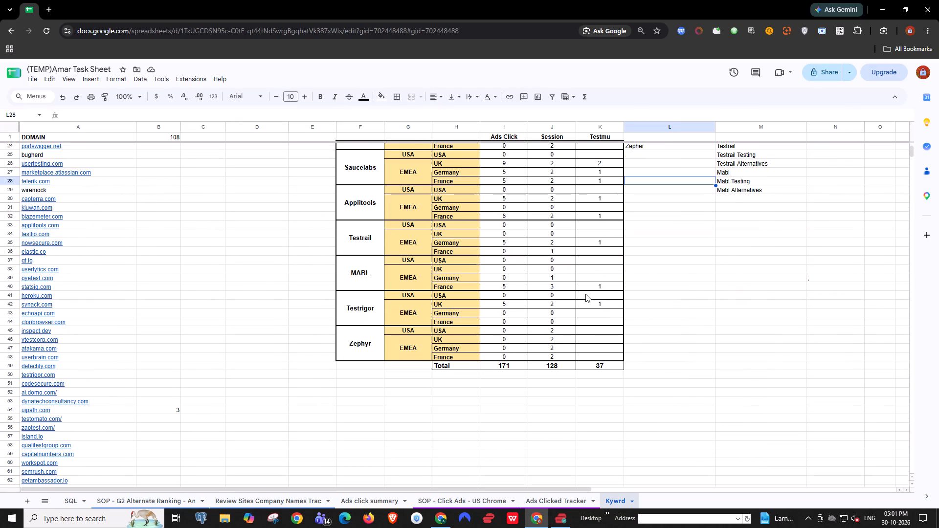
pyautogui.scroll(6, 535, 405)
pyautogui.scroll(4, 547, 253)
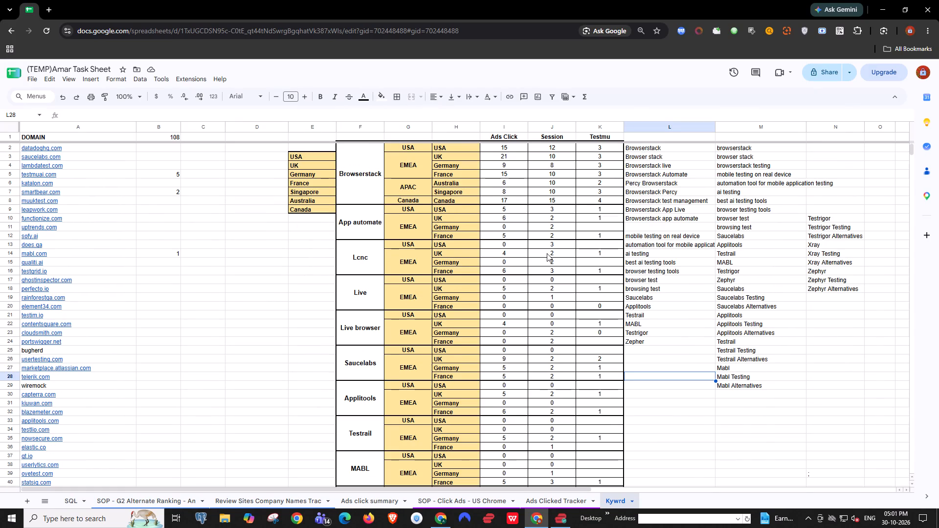
pyautogui.click(507, 158)
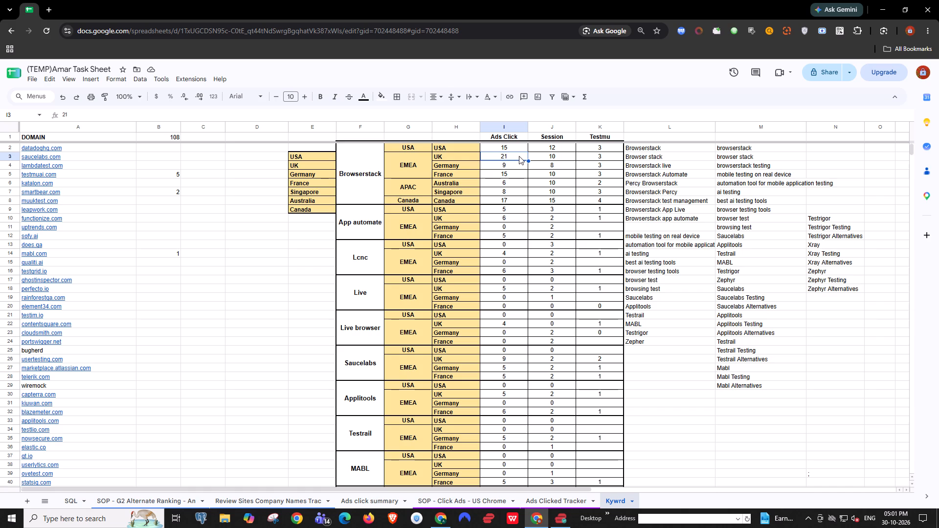
pyautogui.press('1')
pyautogui.press('8')
pyautogui.press('Return')
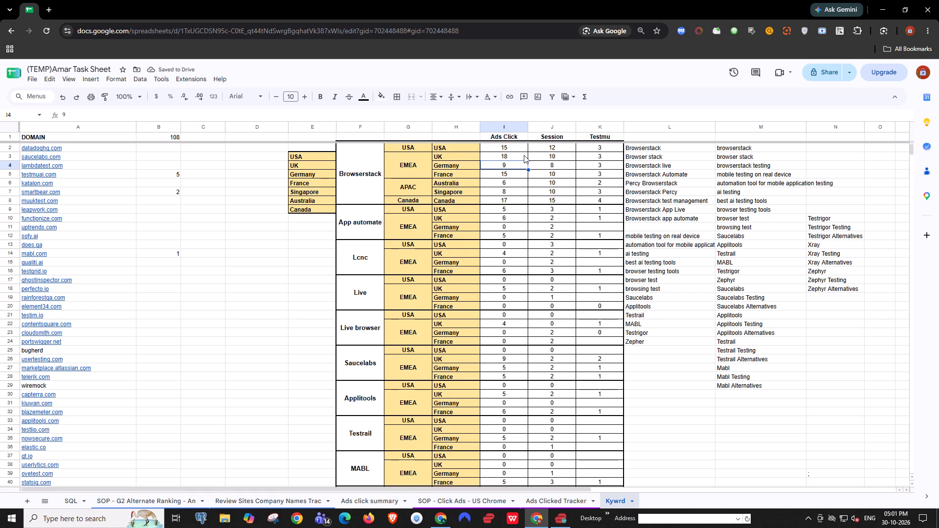
pyautogui.write('15')
pyautogui.press('Return')
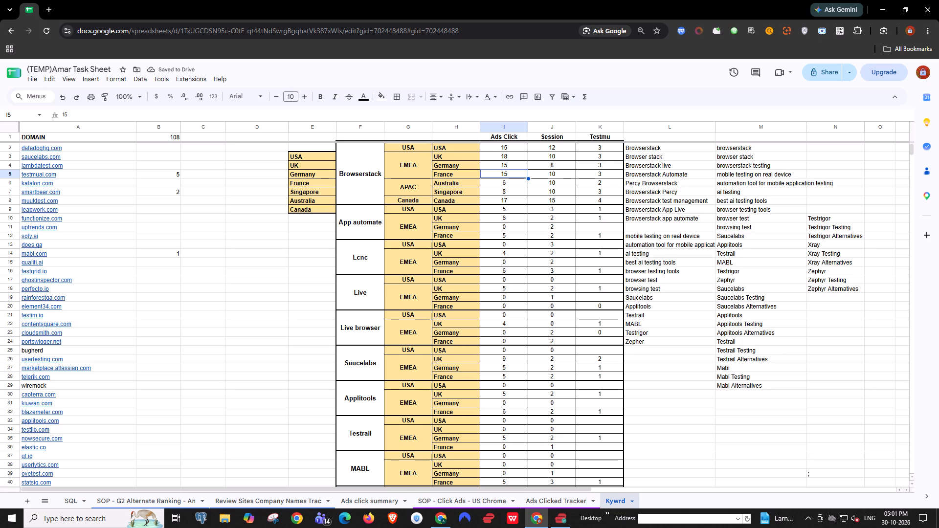
pyautogui.press('Down')
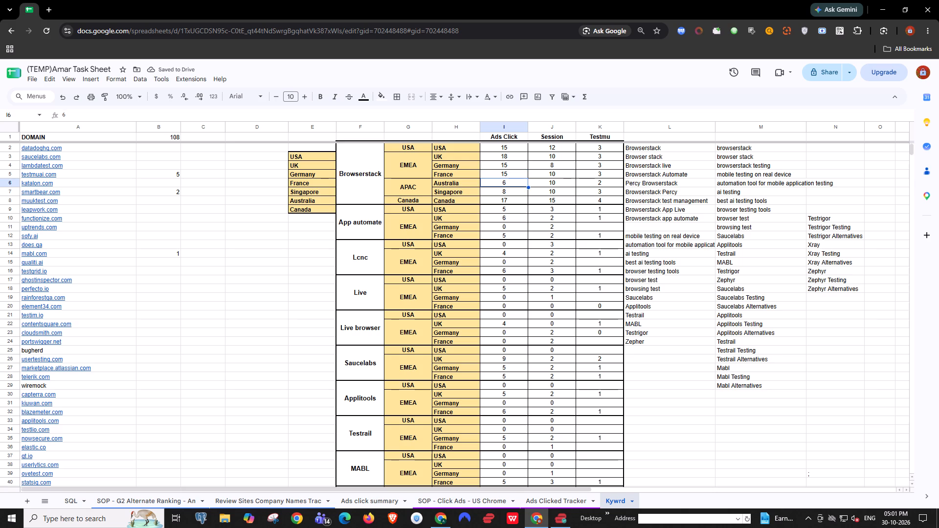
pyautogui.press('8')
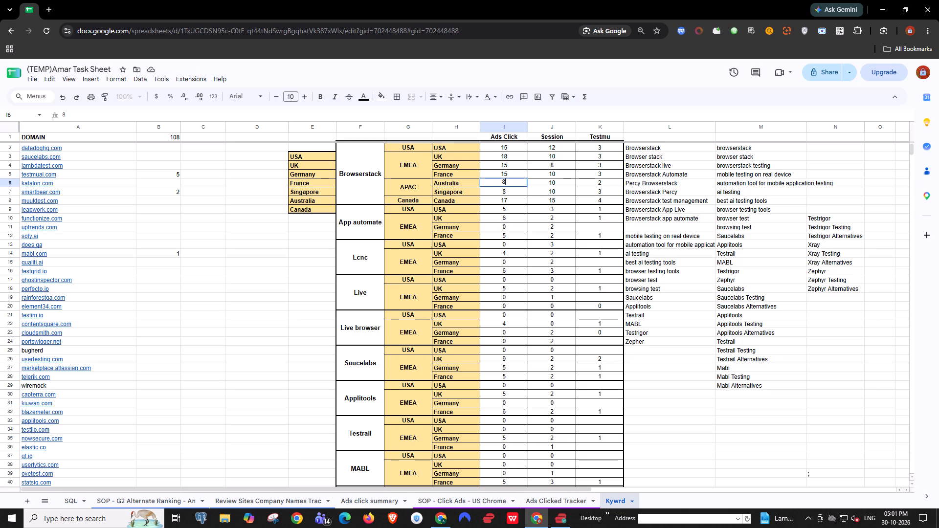
pyautogui.press('Return')
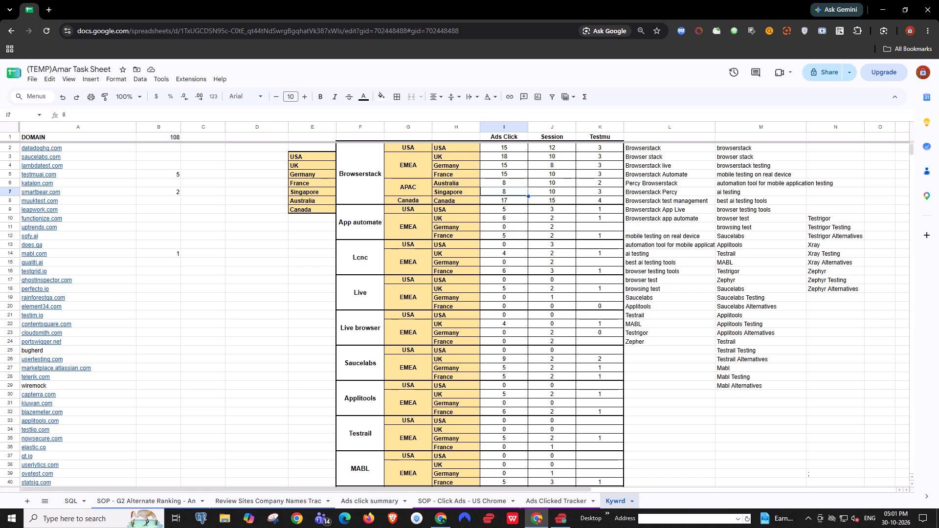
pyautogui.write('13')
pyautogui.press('Return')
# Set the Ads Click value for France in the Applitools group first to 5, then to 4, checking the Total row.
pyautogui.scroll(-2, 604, 312)
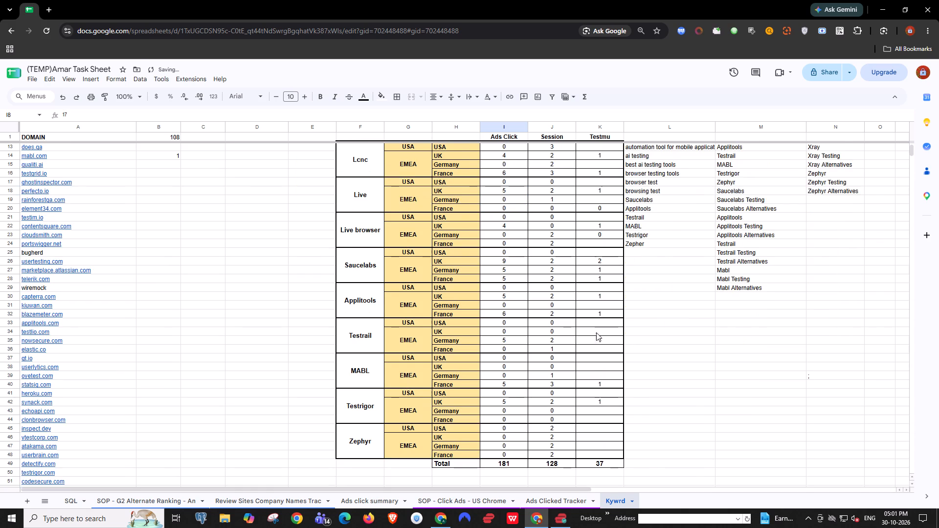
pyautogui.scroll(-1, 595, 336)
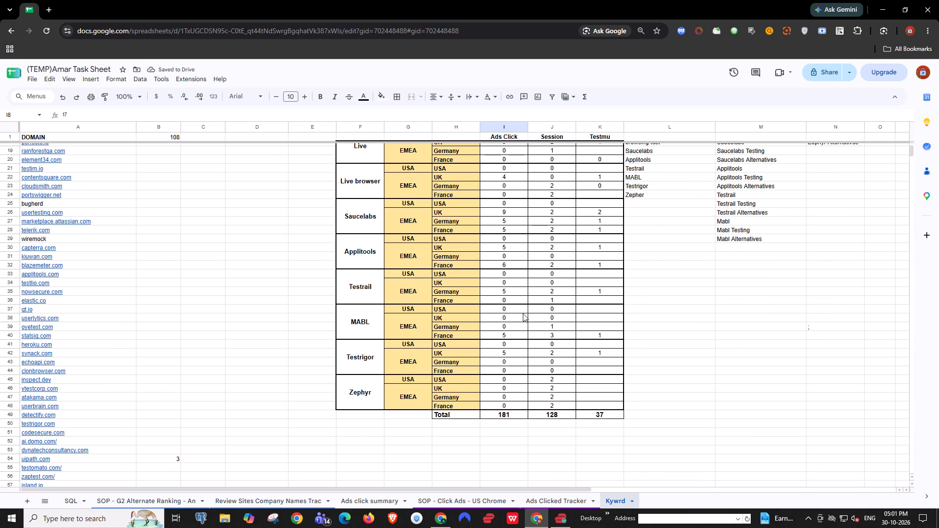
pyautogui.click(521, 264)
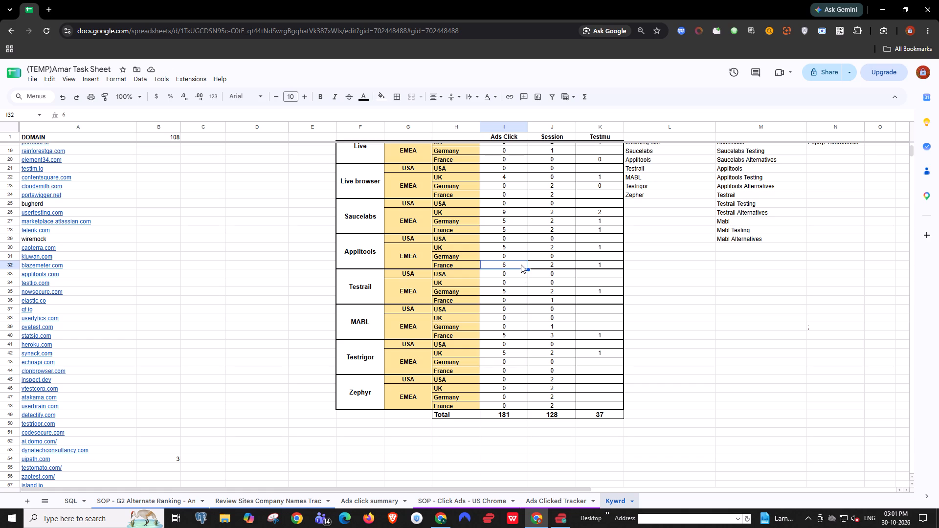
pyautogui.press('5')
pyautogui.press('Return')
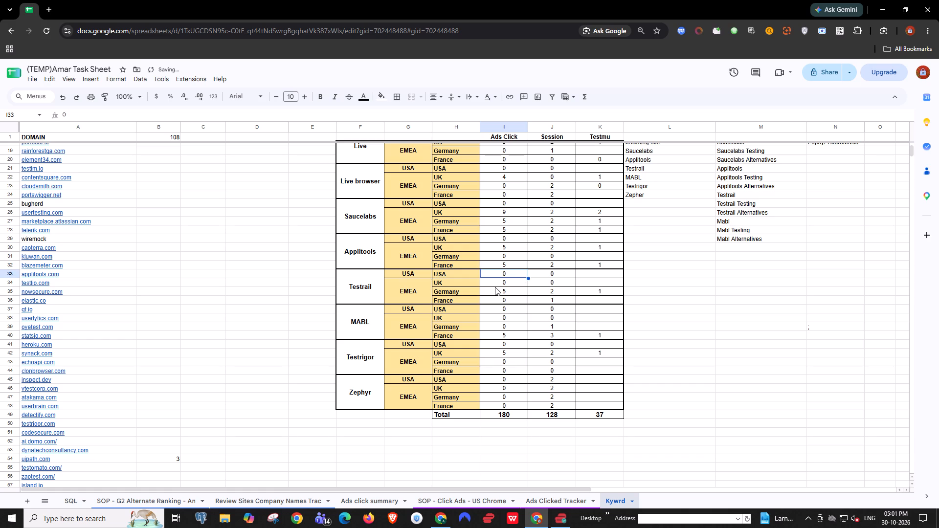
pyautogui.click(508, 265)
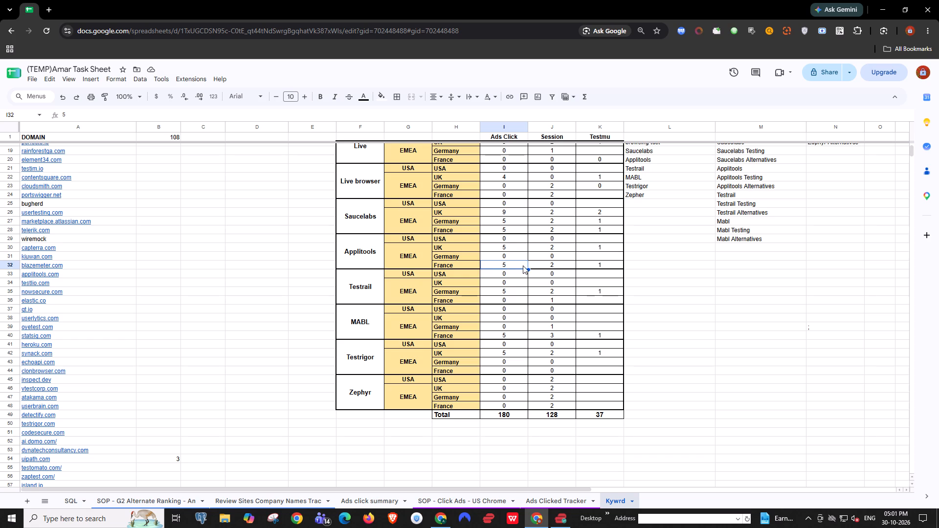
pyautogui.press('4')
pyautogui.press('Return')
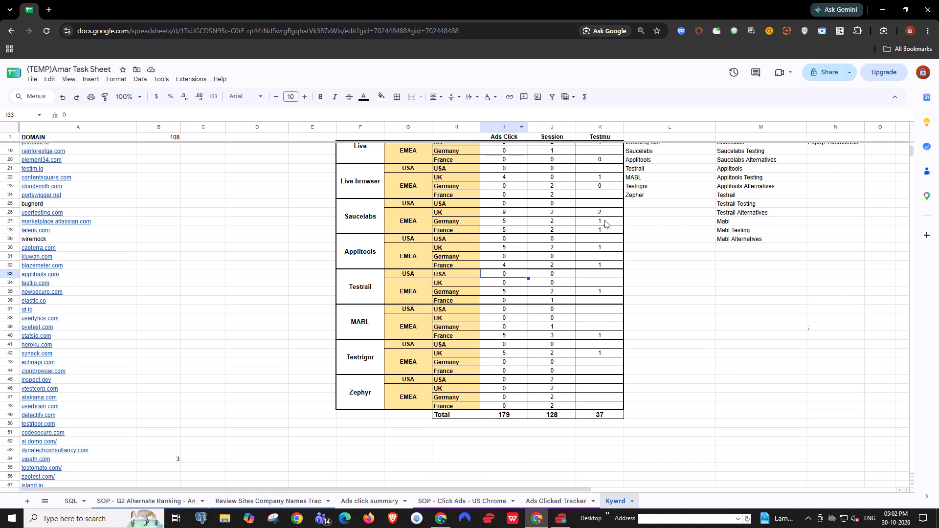
# In the Browserstack group, set the Session value to 12 for Singapore, Australia, France, Germany and UK.
pyautogui.scroll(4, 603, 221)
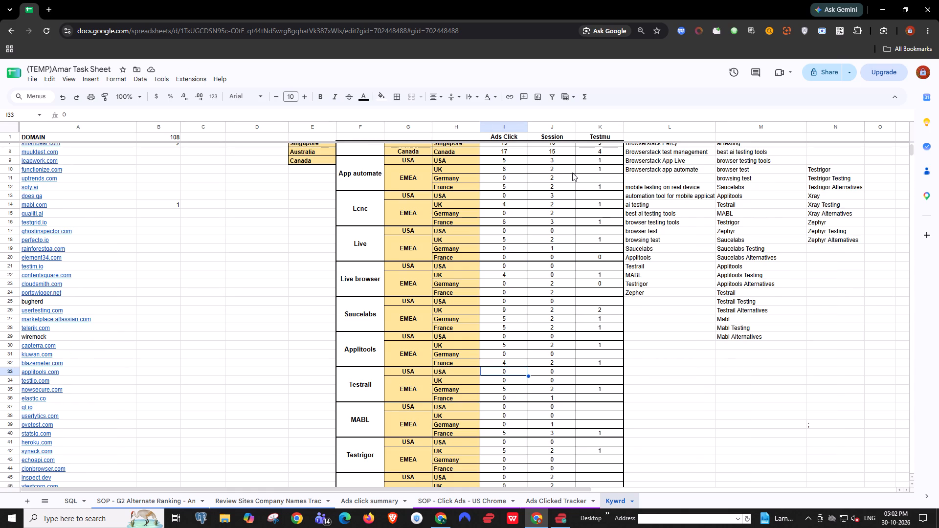
pyautogui.click(566, 198)
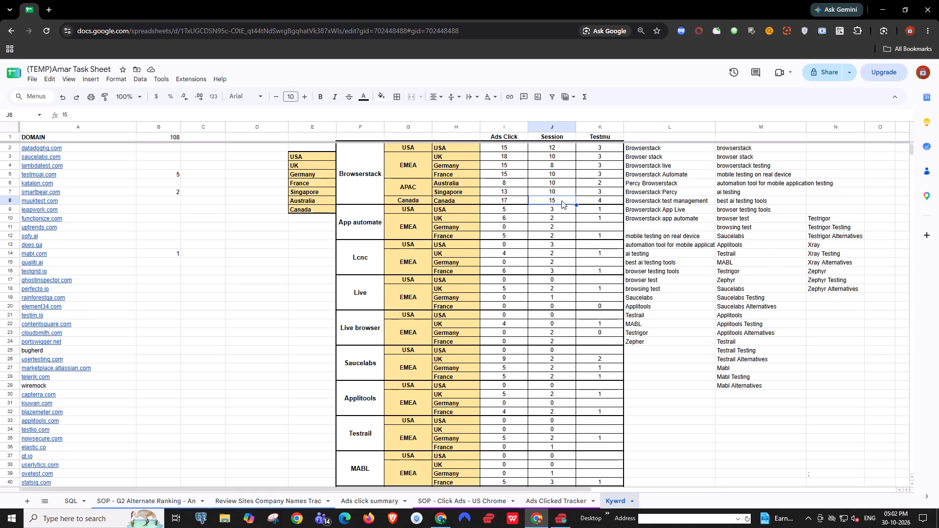
pyautogui.click(559, 193)
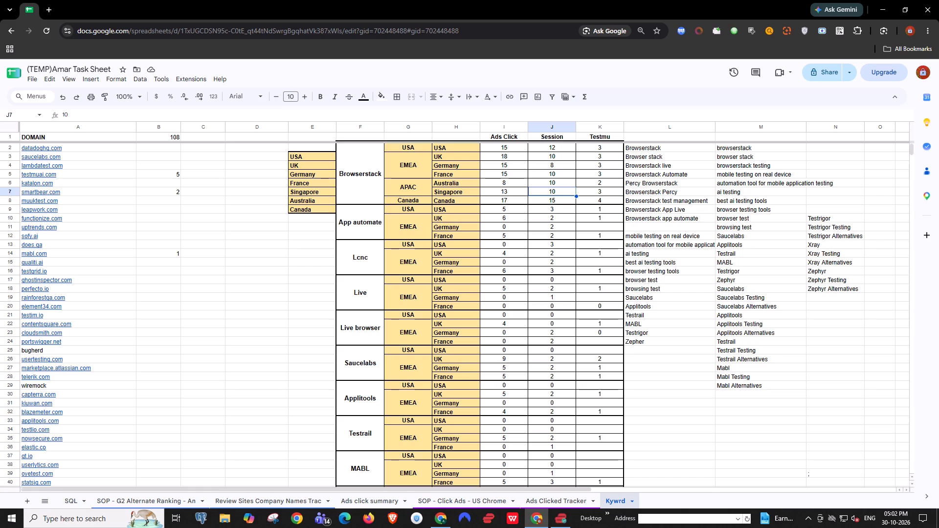
pyautogui.press('1')
pyautogui.press('2')
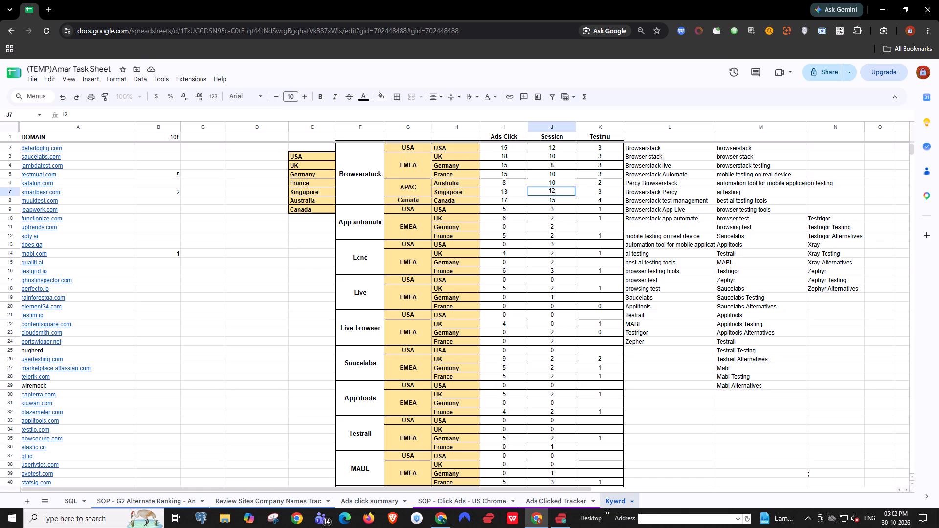
pyautogui.press('Up')
pyautogui.write('12')
pyautogui.press('Up')
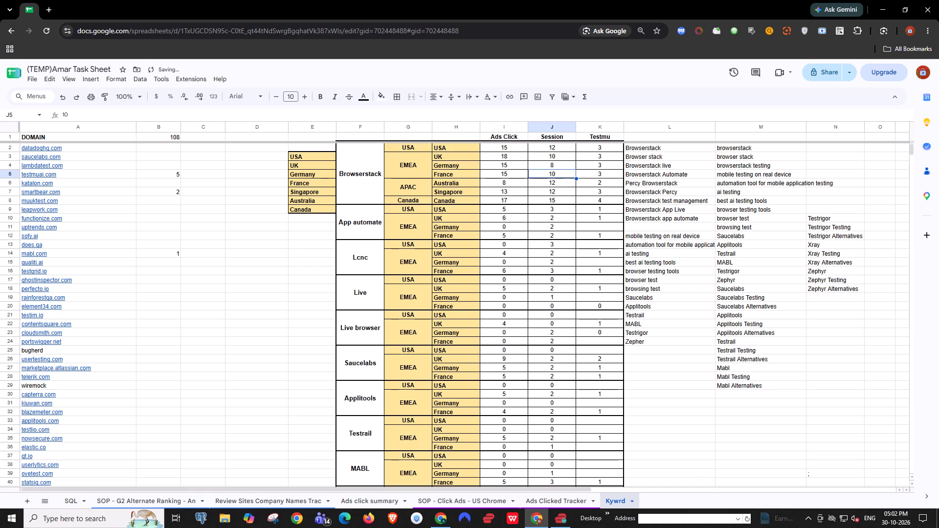
pyautogui.write('12')
pyautogui.press('Up')
pyautogui.write('12')
pyautogui.press('Up')
pyautogui.write('12')
pyautogui.press('Up')
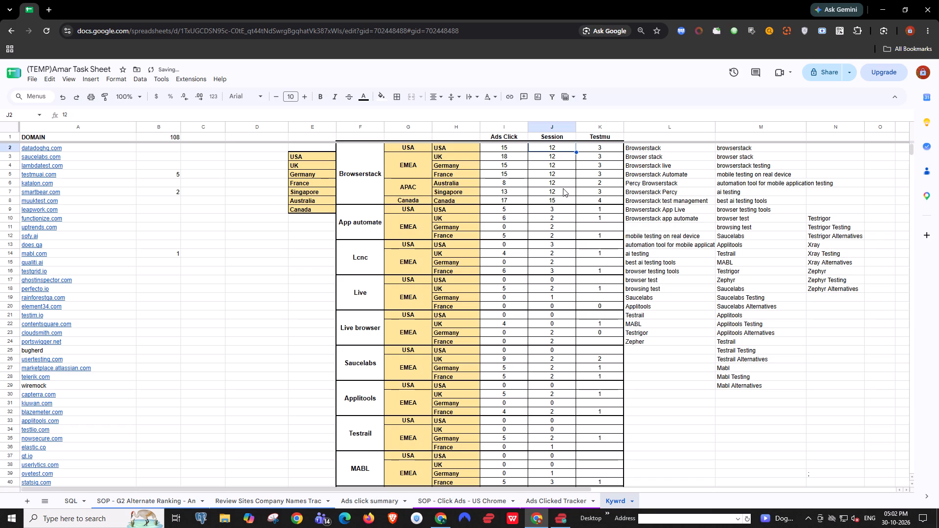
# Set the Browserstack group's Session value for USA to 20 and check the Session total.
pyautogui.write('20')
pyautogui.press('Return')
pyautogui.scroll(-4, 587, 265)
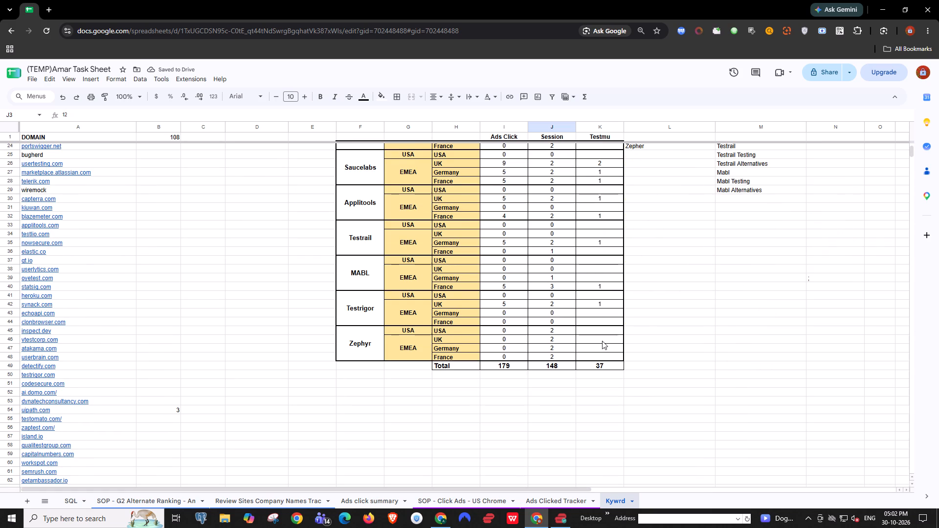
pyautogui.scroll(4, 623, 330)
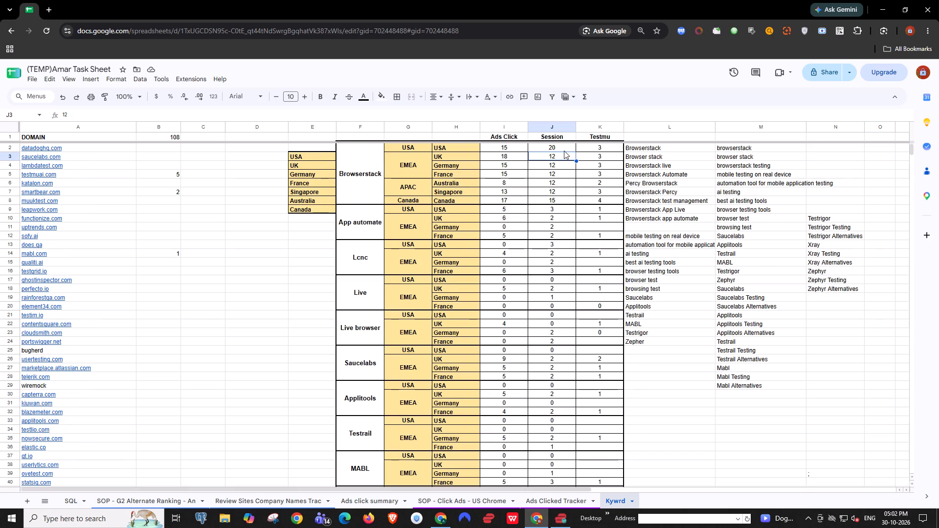
# Set the Browserstack group's Session value for USA to 15.
pyautogui.click(563, 148)
pyautogui.press('5')
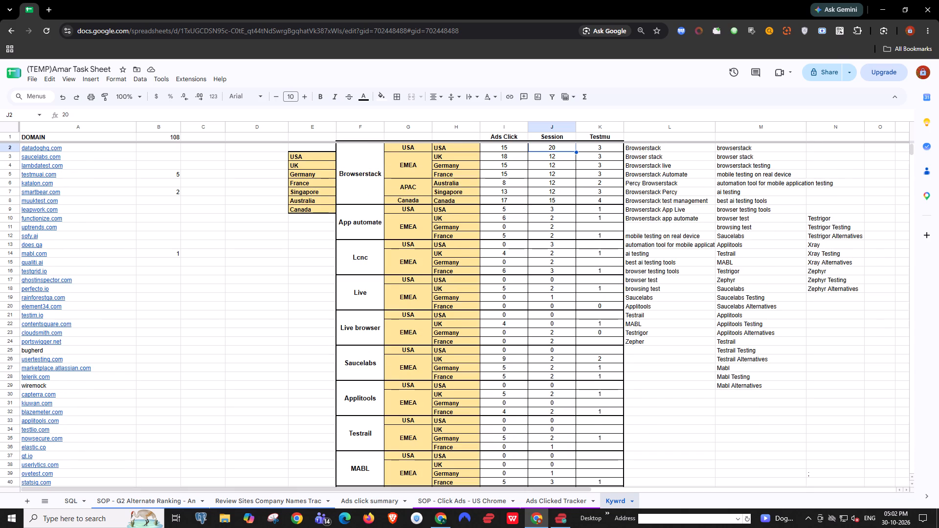
pyautogui.press('BackSpace')
pyautogui.write('15')
pyautogui.press('Return')
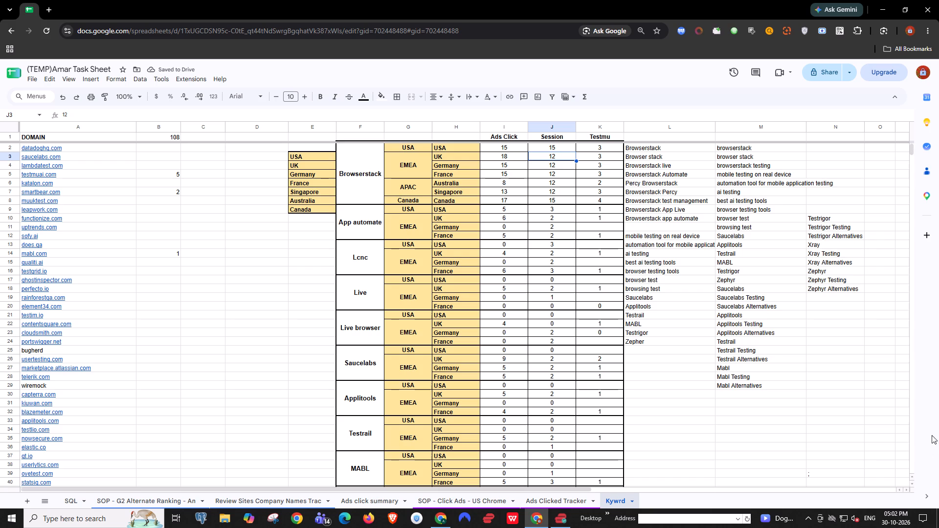
# Examine the Total row and the sums of the Browserstack group's Session and Testmu values.
pyautogui.click(677, 372)
pyautogui.scroll(-3, 556, 299)
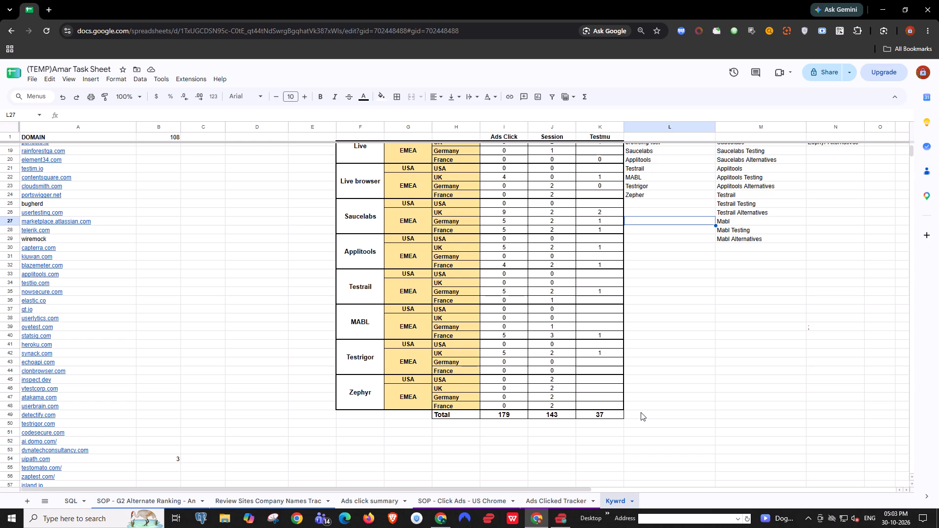
pyautogui.scroll(4, 706, 432)
pyautogui.scroll(6, 592, 265)
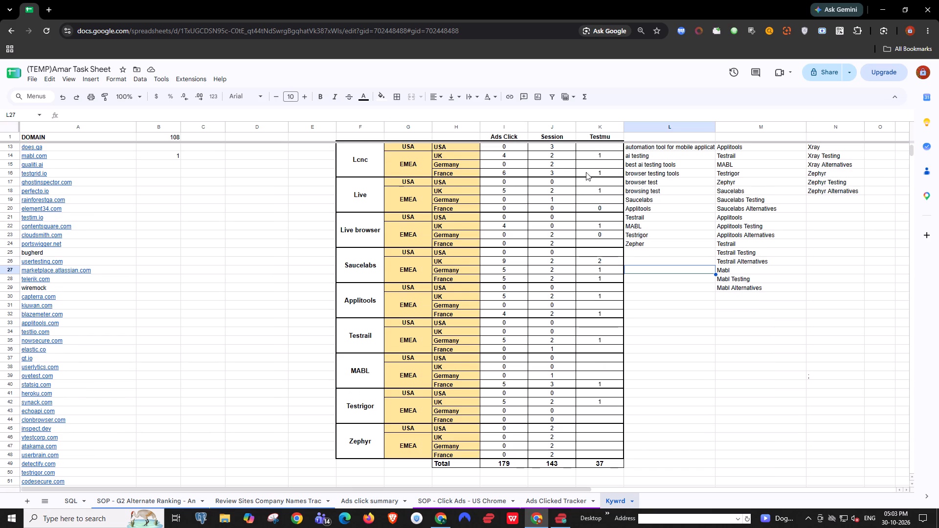
pyautogui.moveTo(563, 147); pyautogui.dragTo(549, 198)
pyautogui.moveTo(604, 149); pyautogui.dragTo(599, 201)
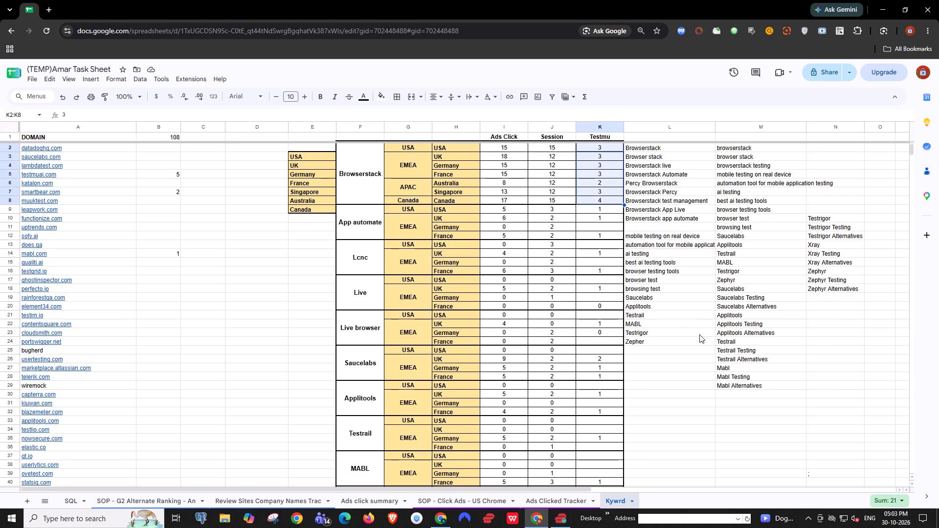
pyautogui.click(683, 358)
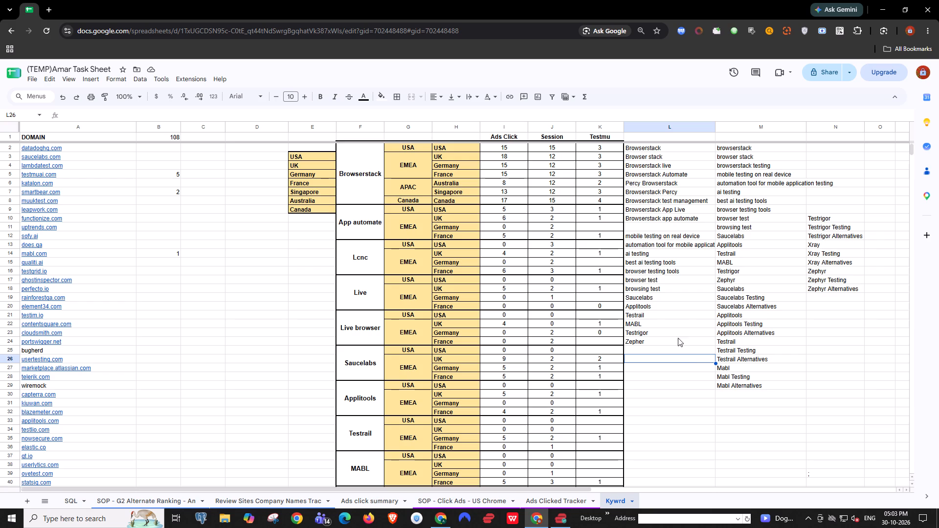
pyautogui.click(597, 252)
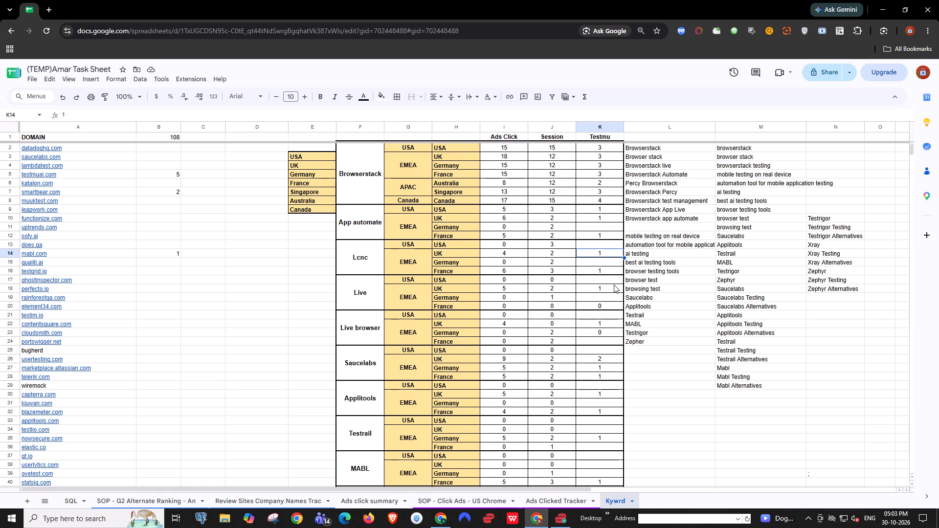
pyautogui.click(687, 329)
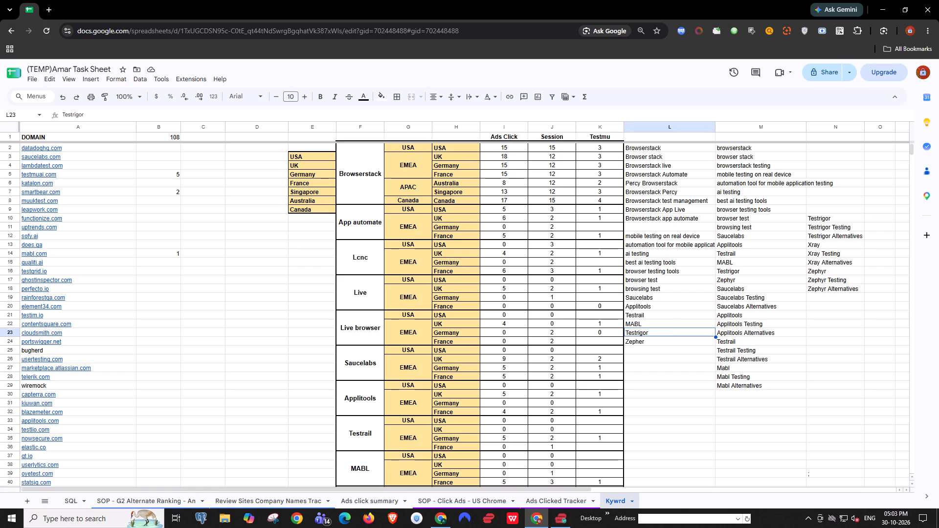